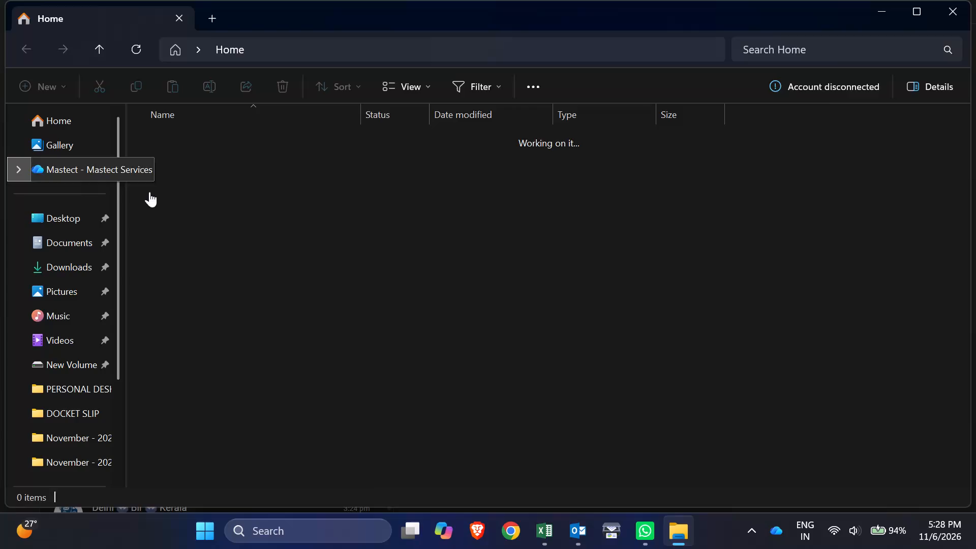
Open the Call Report workbook from the Mastect Services OneDrive folder.
{"action": "scroll", "coordinate": [381, 387], "scroll_direction": "down", "scroll_amount": 1}
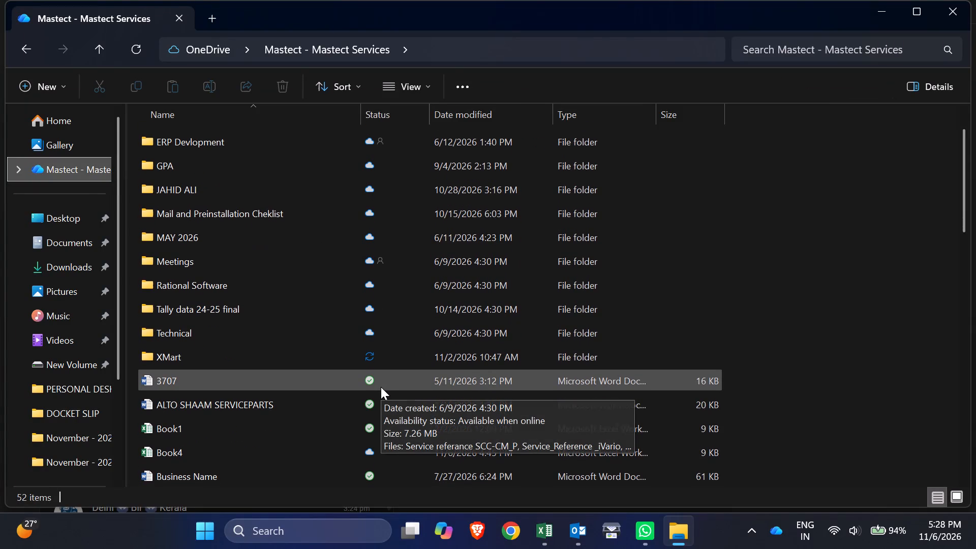
{"action": "scroll", "coordinate": [381, 387], "scroll_direction": "up", "scroll_amount": 7}
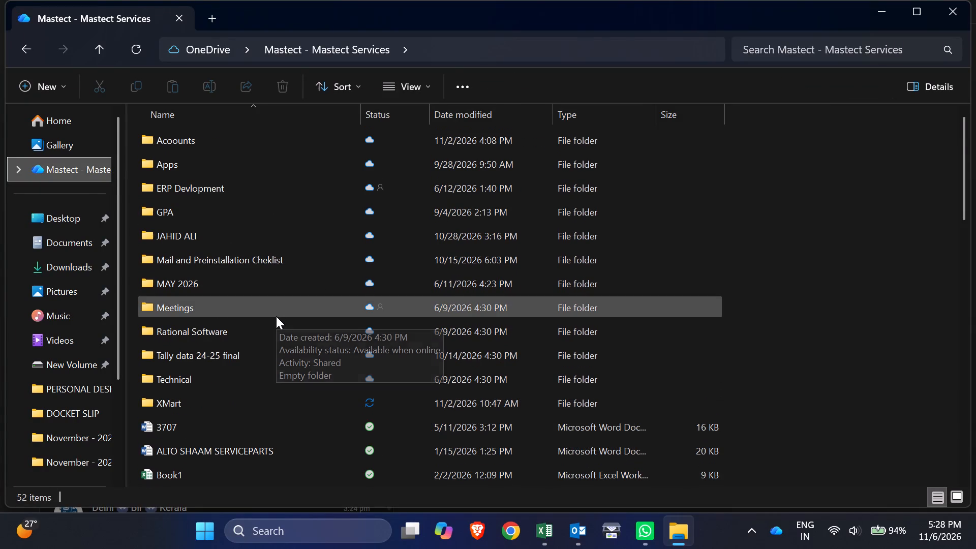
{"action": "scroll", "coordinate": [276, 316], "scroll_direction": "down", "scroll_amount": 3}
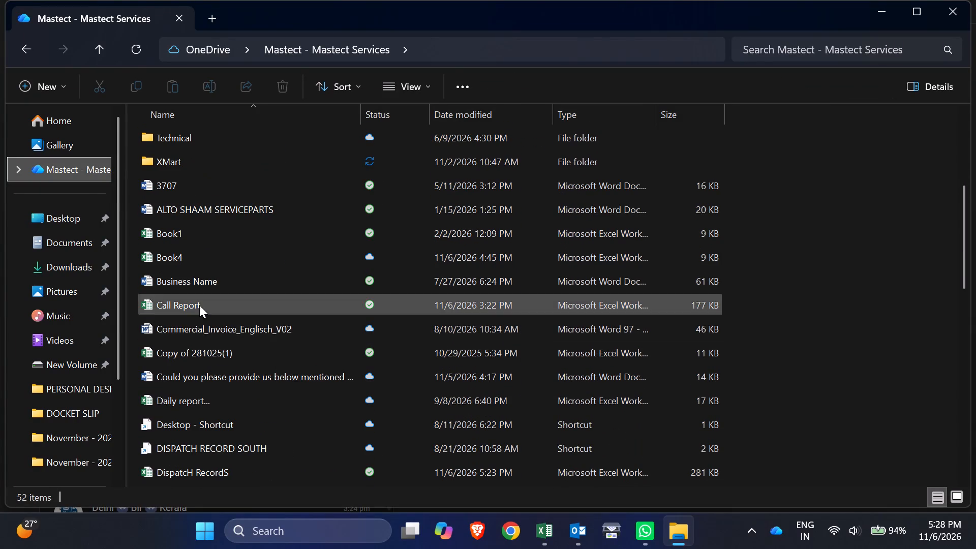
{"action": "double_click", "coordinate": [206, 306]}
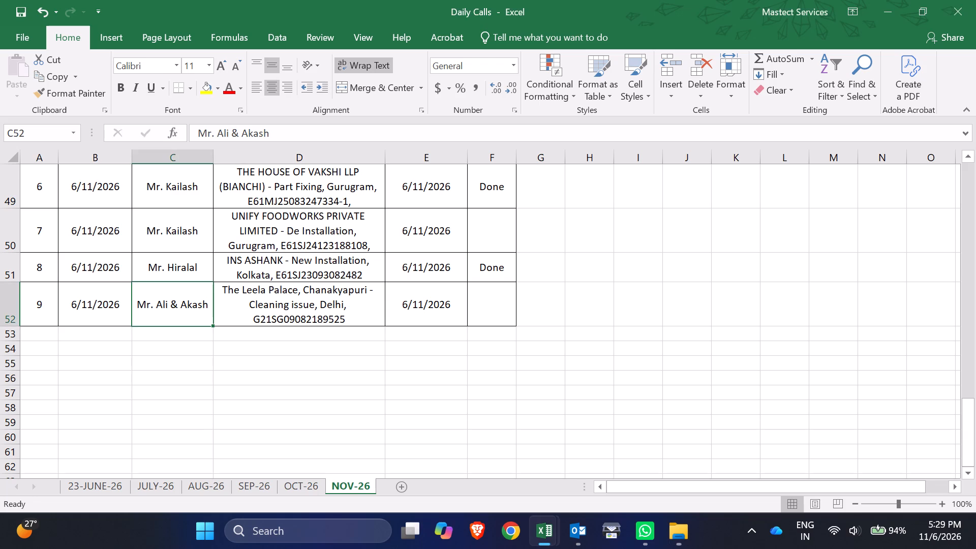
{"action": "left_click", "coordinate": [314, 307]}
Copy the complaint table's header row 2524 to row 2537, below the 05.11.2026 entries, and save the workbook.
{"action": "scroll", "coordinate": [314, 307], "scroll_direction": "right", "scroll_amount": 2}
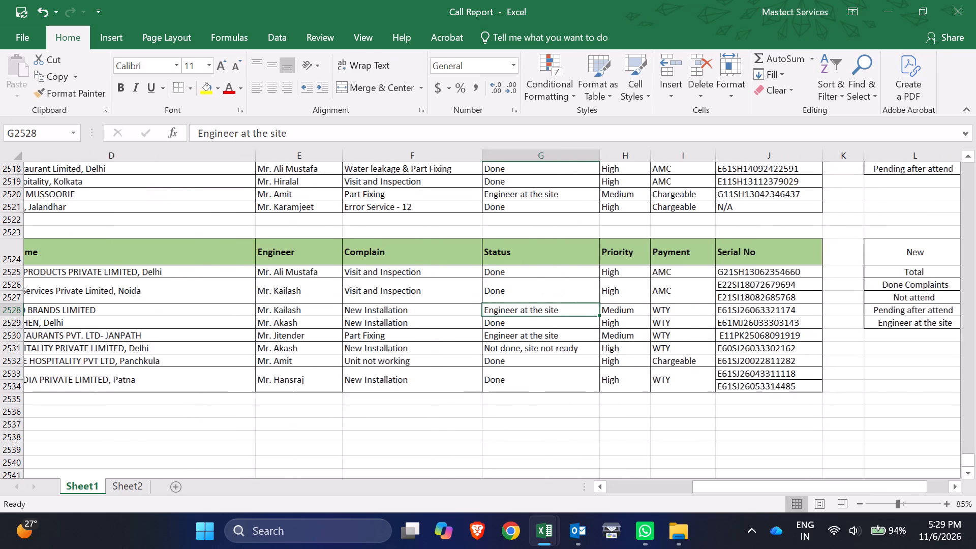
{"action": "key", "text": "ctrl+s"}
{"action": "scroll", "coordinate": [314, 307], "scroll_direction": "right", "scroll_amount": 3}
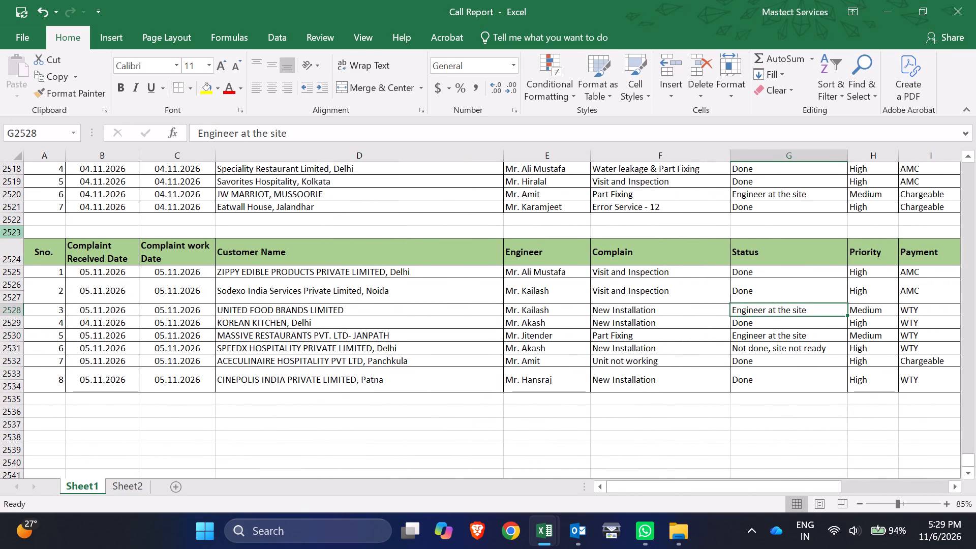
{"action": "left_click", "coordinate": [39, 262]}
{"action": "key", "text": "ctrl+shift+Right"}
{"action": "key", "text": "ctrl+c"}
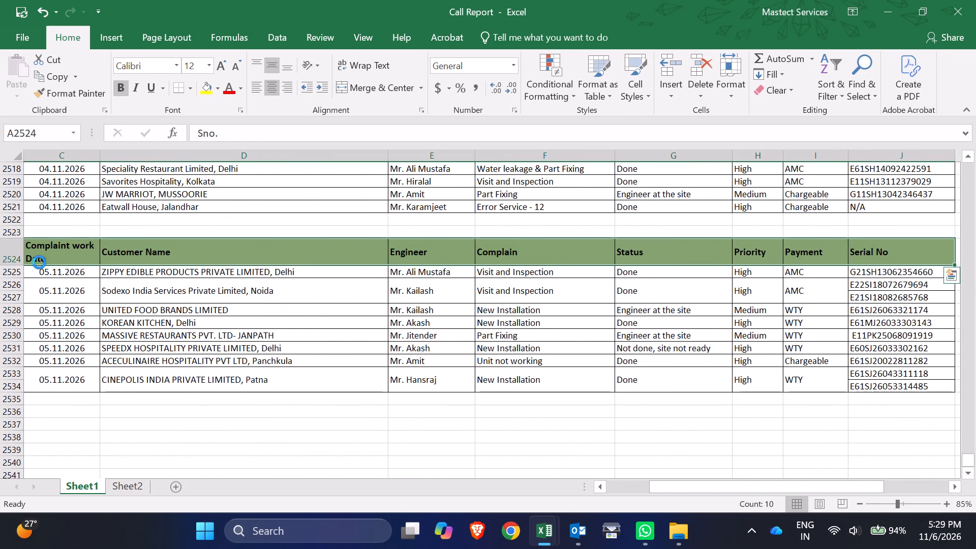
{"action": "scroll", "coordinate": [177, 279], "scroll_direction": "right", "scroll_amount": 7}
{"action": "scroll", "coordinate": [141, 311], "scroll_direction": "down", "scroll_amount": 1}
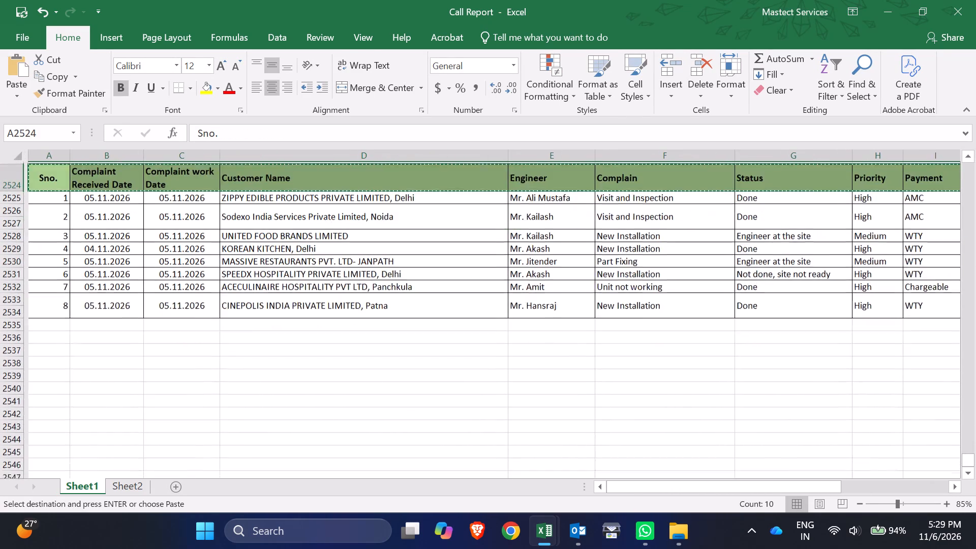
{"action": "scroll", "coordinate": [141, 311], "scroll_direction": "down", "scroll_amount": 1}
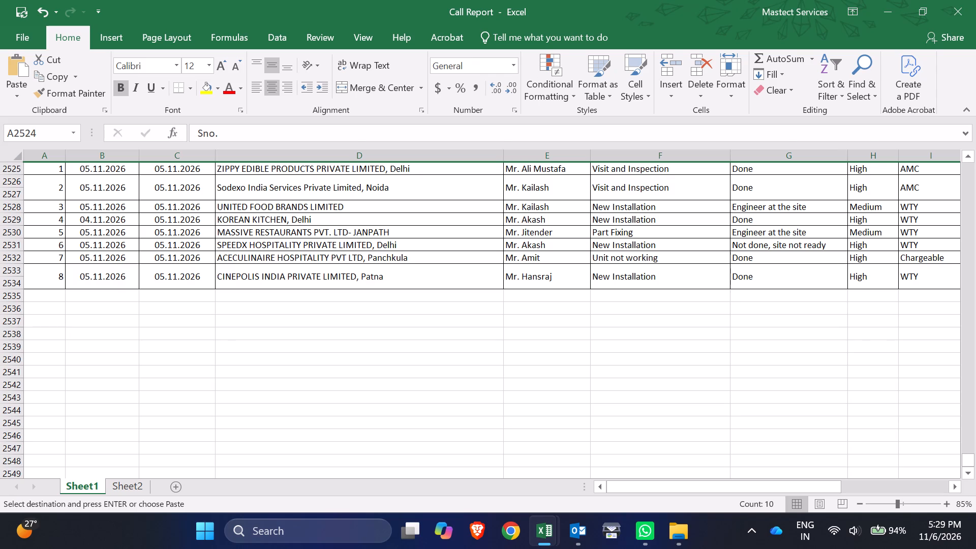
{"action": "left_click", "coordinate": [55, 320]}
{"action": "key", "text": "ctrl+v"}
{"action": "key", "text": "ctrl+s"}
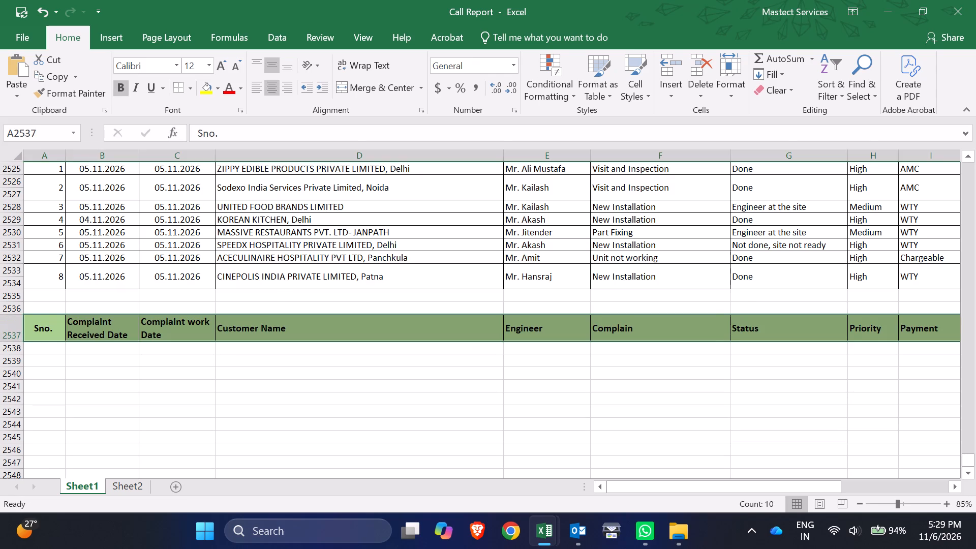
Enter serial numbers 1 and 2 in the Sno. column under the new header and save.
{"action": "left_click", "coordinate": [55, 349]}
{"action": "key", "text": "1"}
{"action": "key", "text": "Return"}
{"action": "key", "text": "2"}
{"action": "key", "text": "Return"}
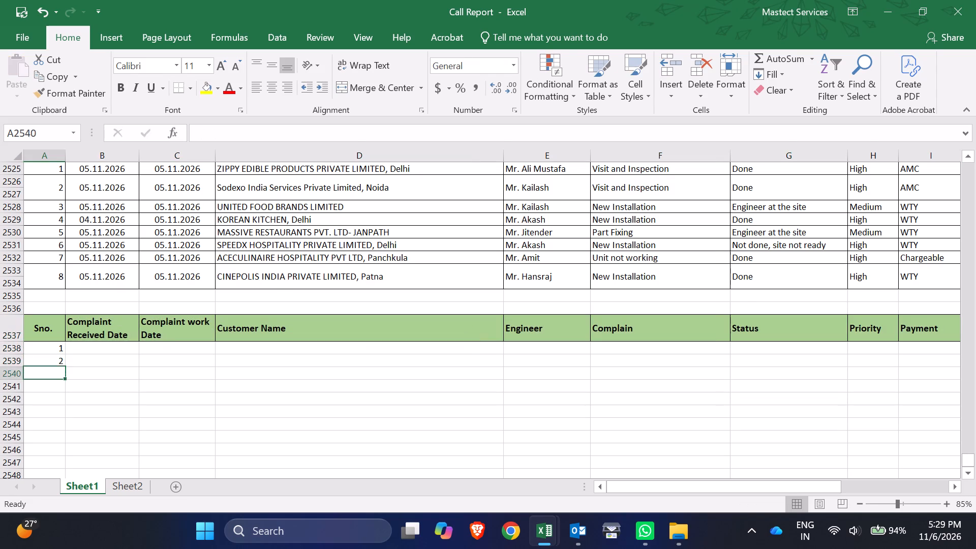
{"action": "key", "text": "Up"}
{"action": "key", "text": "Right"}
{"action": "key", "text": "ctrl+s"}
{"action": "key", "text": "Up"}
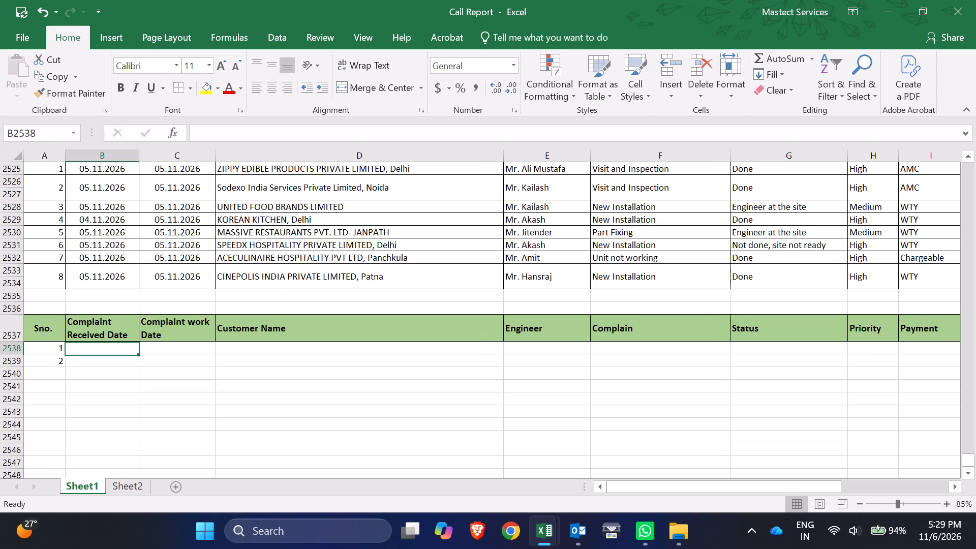
Look up the first 6/11/2026 call, UNITED FOOD BRANDS LIMITED, on the NOV-26 sheet of Daily Calls, and return to Call Report.
{"action": "key", "text": "alt+Tab"}
{"action": "scroll", "coordinate": [253, 287], "scroll_direction": "up", "scroll_amount": 5}
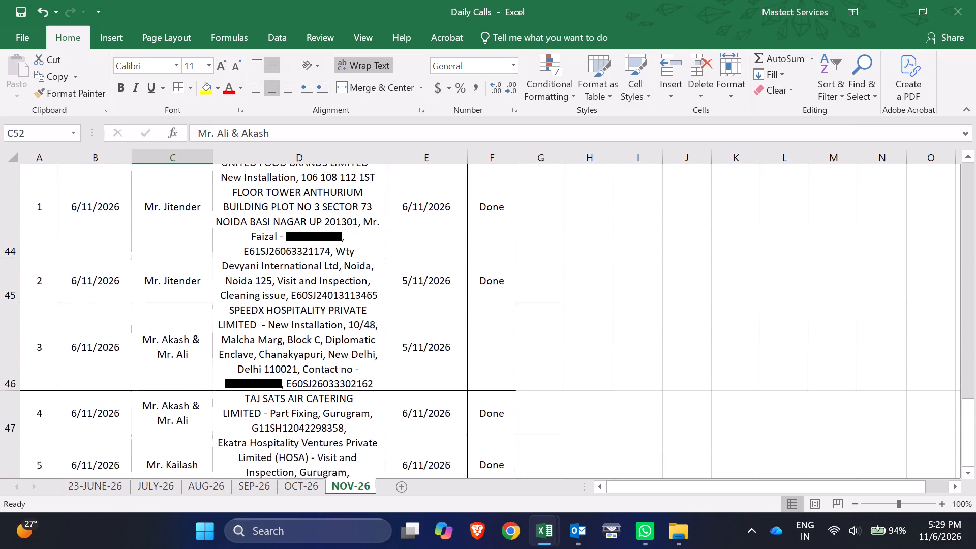
{"action": "scroll", "coordinate": [253, 287], "scroll_direction": "up", "scroll_amount": 2}
{"action": "left_click", "coordinate": [233, 339]}
{"action": "scroll", "coordinate": [233, 339], "scroll_direction": "down", "scroll_amount": 1}
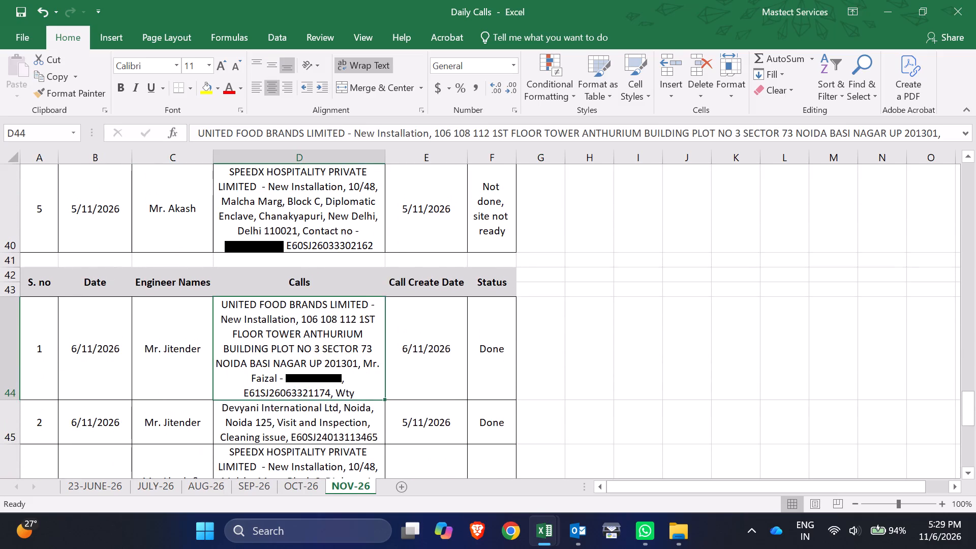
{"action": "scroll", "coordinate": [233, 339], "scroll_direction": "down", "scroll_amount": 1}
{"action": "key", "text": "alt+Tab"}
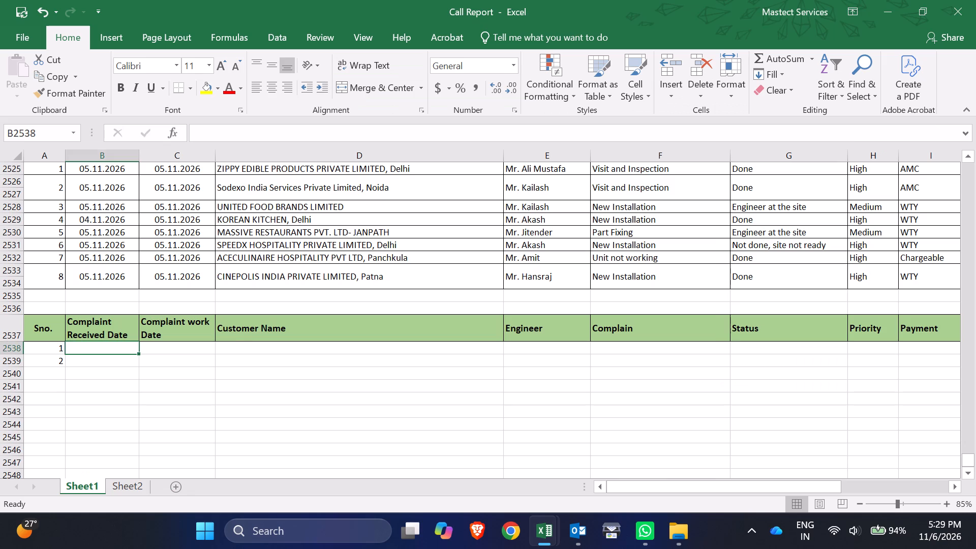
Copy an earlier date cell into entry 1's Complaint work Date and change it to 06.11.2026.
{"action": "left_click", "coordinate": [176, 258]}
{"action": "key", "text": "ctrl+c"}
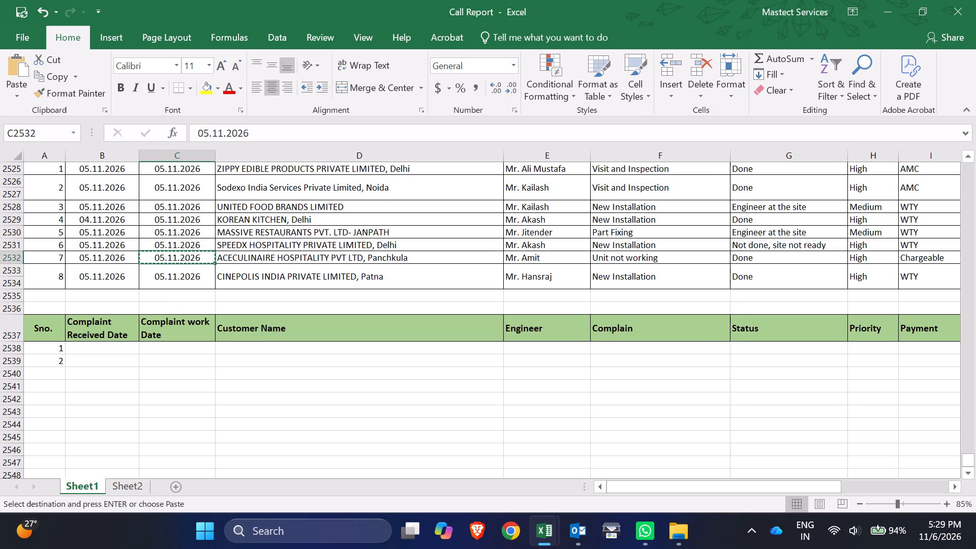
{"action": "left_click", "coordinate": [156, 349]}
{"action": "key", "text": "ctrl+v"}
{"action": "key", "text": "ctrl+s"}
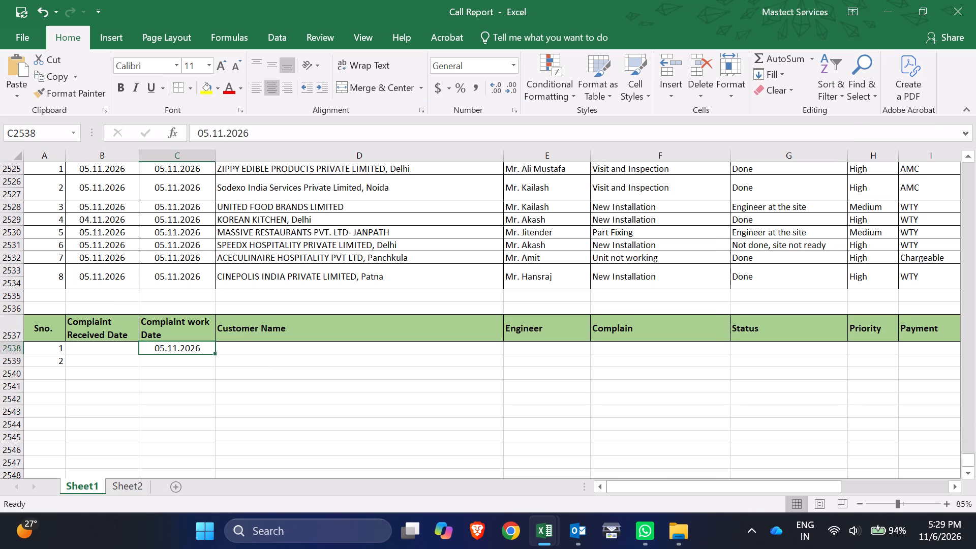
{"action": "key", "text": "alt+Tab"}
{"action": "key", "text": "alt+Tab"}
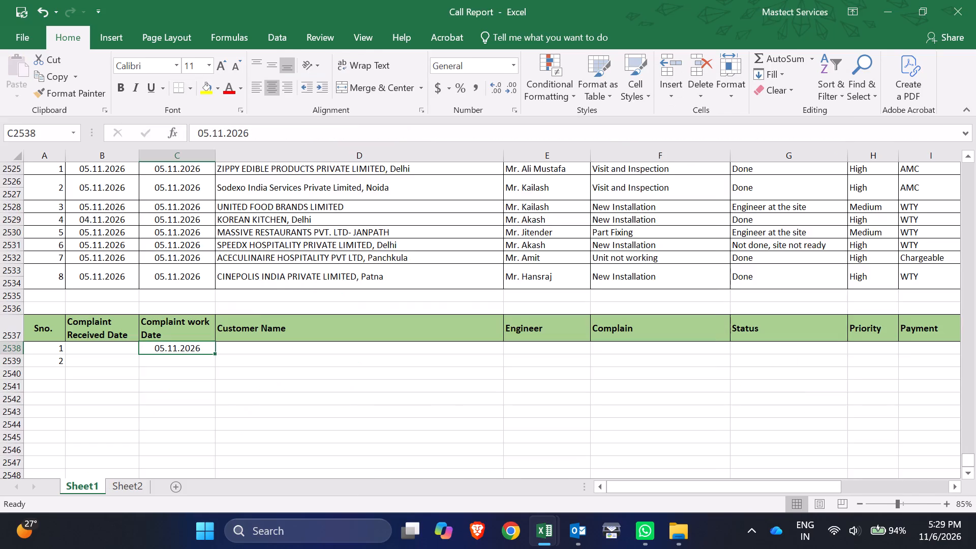
{"action": "left_click", "coordinate": [205, 135]}
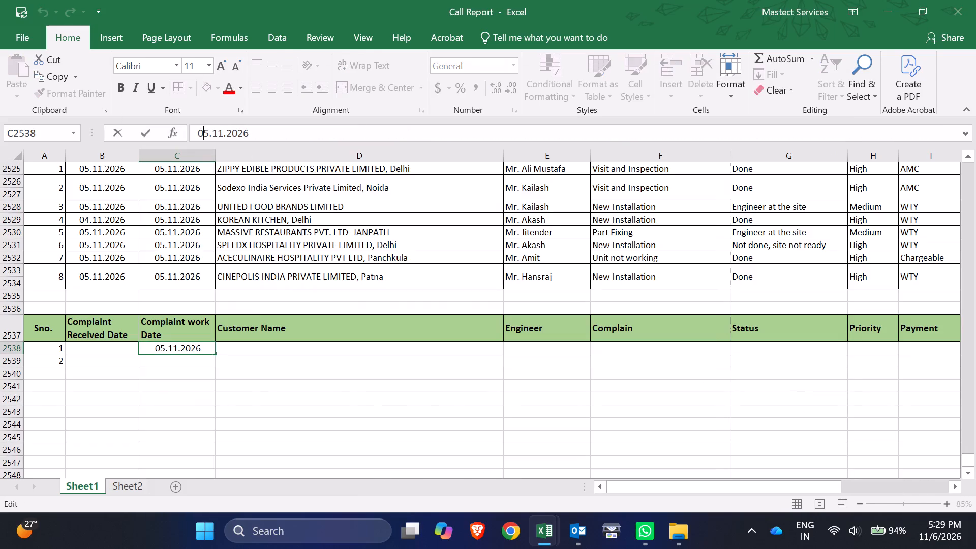
{"action": "key", "text": "Right"}
{"action": "key", "text": "BackSpace"}
{"action": "key", "text": "6"}
{"action": "key", "text": "Return"}
{"action": "key", "text": "Up"}
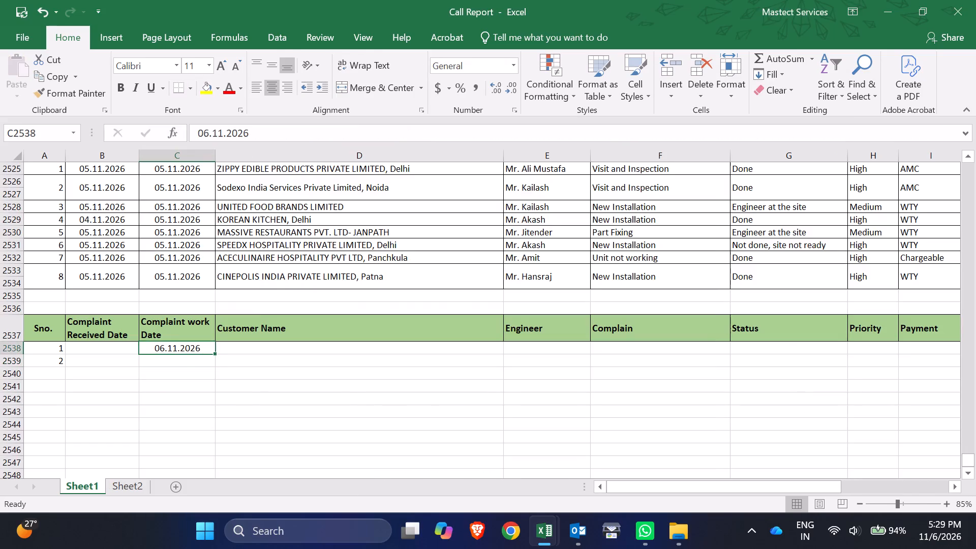
Copy the 06.11.2026 work date into entry 1's Complaint Received Date and save the workbook.
{"action": "key", "text": "ctrl+c"}
{"action": "key", "text": "Left"}
{"action": "key", "text": "ctrl+v"}
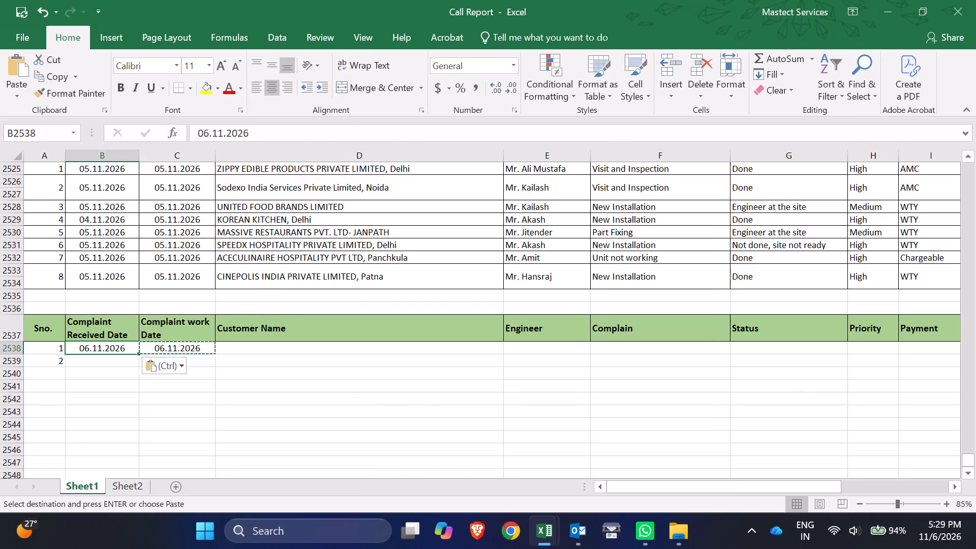
{"action": "key", "text": "ctrl+s"}
{"action": "key", "text": "ctrl+Return"}
{"action": "key", "text": "Down"}
{"action": "key", "text": "Up"}
Copy the text UNITED FOOD BRANDS LIMITED from the first 6/11/2026 call in Daily Calls for entry 1's Customer Name.
{"action": "key", "text": "Right"}
{"action": "key", "text": "Right"}
{"action": "key", "text": "alt+Tab"}
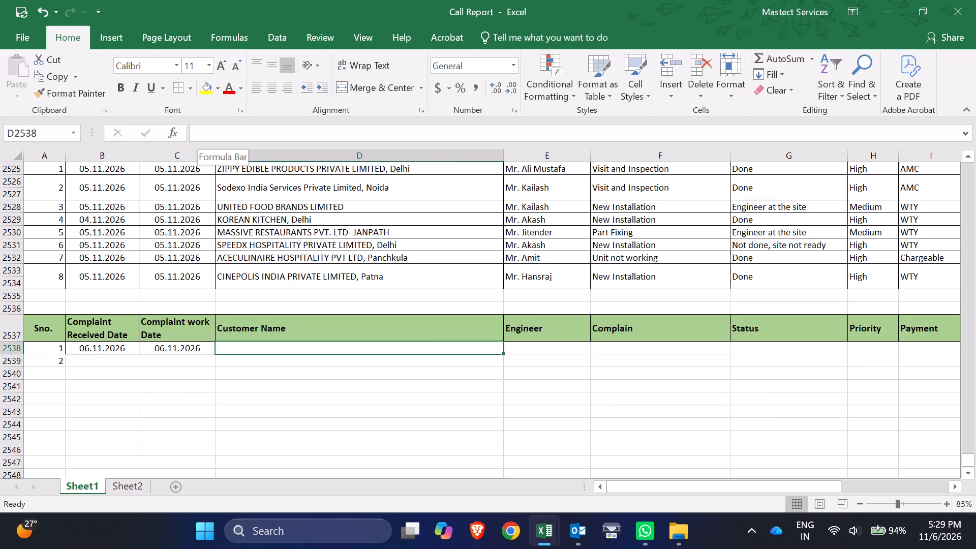
{"action": "left_click", "coordinate": [201, 135]}
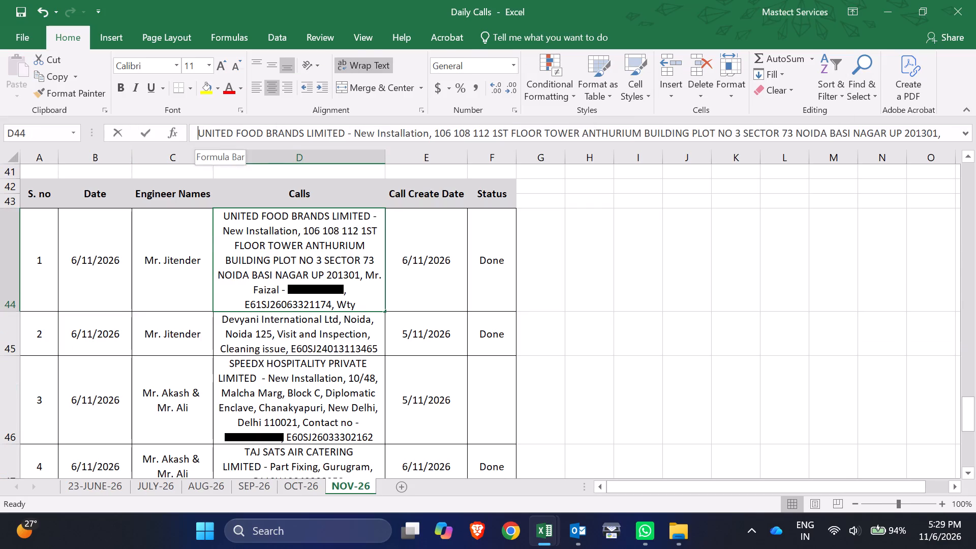
{"action": "key", "text": "shift+Right"}
{"action": "key", "text": "shift+Right"}
{"action": "key", "text": "shift+Right"}
{"action": "key", "text": "shift+Right"}
{"action": "key", "text": "shift+Right"}
{"action": "key", "text": "shift+Right"}
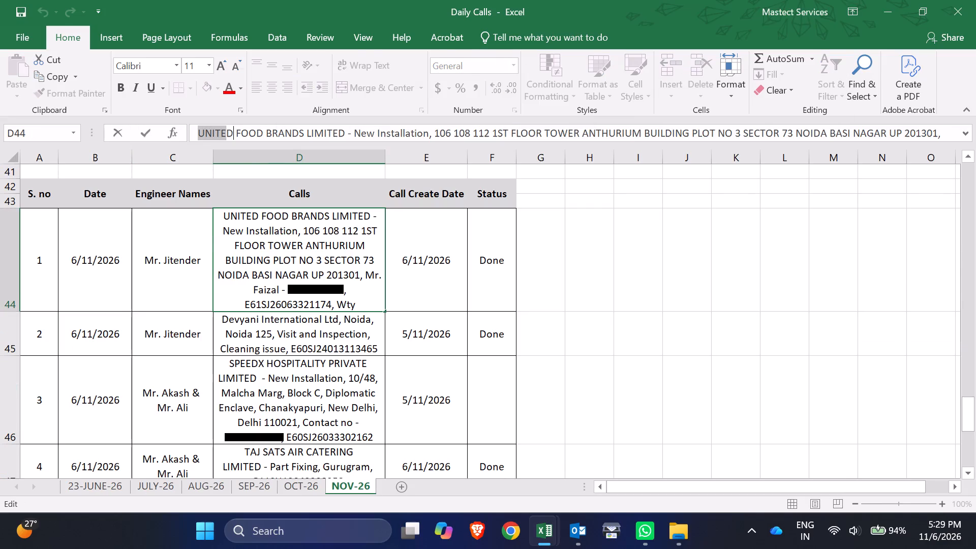
{"action": "key", "text": "shift+Right"}
{"action": "key", "text": "shift+Right"}
{"action": "key", "text": "shift+Right"}
{"action": "key", "text": "shift+Right"}
{"action": "key", "text": "shift+Right"}
{"action": "key", "text": "shift+Right"}
{"action": "key", "text": "shift+Right"}
{"action": "key", "text": "shift+Right"}
{"action": "key", "text": "shift+Right"}
{"action": "key", "text": "shift+Right"}
{"action": "key", "text": "shift+Right"}
{"action": "key", "text": "shift+Right"}
{"action": "key", "text": "shift+Right"}
{"action": "key", "text": "shift+Right"}
{"action": "key", "text": "shift+Right"}
{"action": "key", "text": "shift+Right"}
{"action": "key", "text": "shift+Right"}
{"action": "key", "text": "shift+Right"}
{"action": "key", "text": "shift+Right"}
{"action": "key", "text": "shift+Right"}
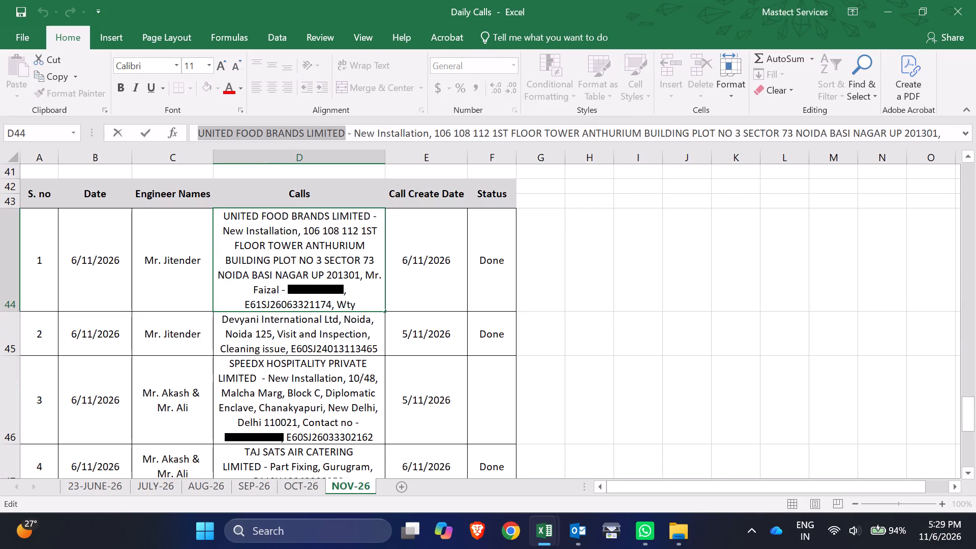
{"action": "key", "text": "ctrl+c"}
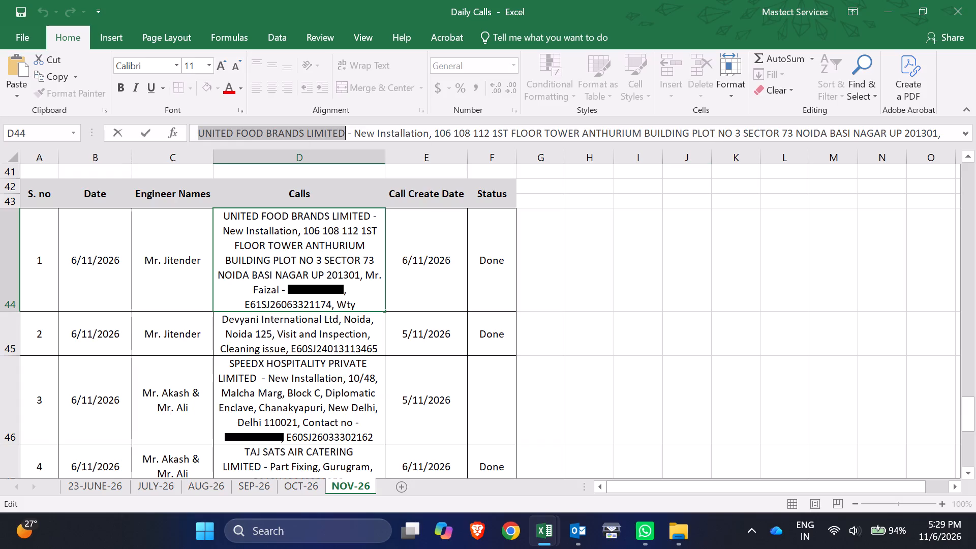
{"action": "key", "text": "alt+Tab"}
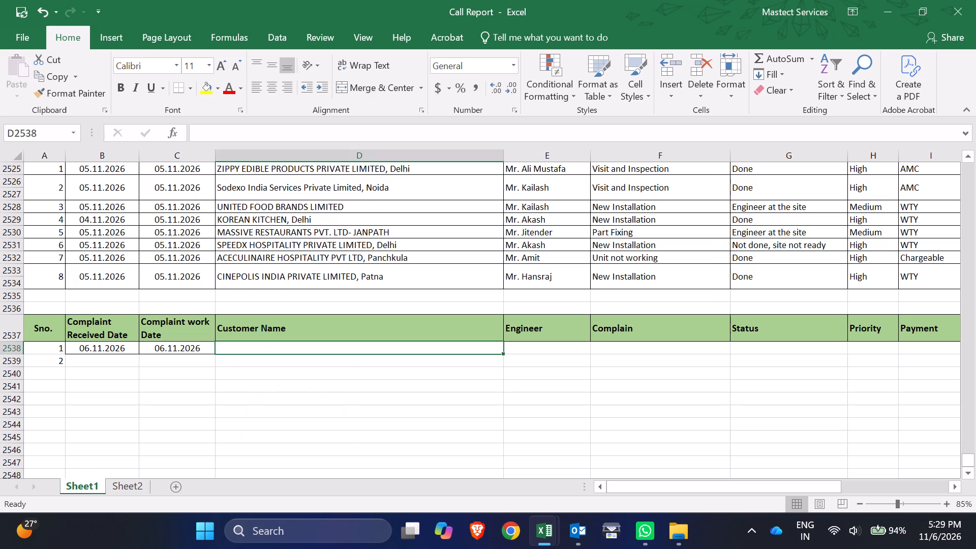
Paste the copied company name into entry 1's Customer Name, extend it to UNITED FOOD BRANDS LIMITED, Noida, and save the workbook.
{"action": "key", "text": "ctrl+v"}
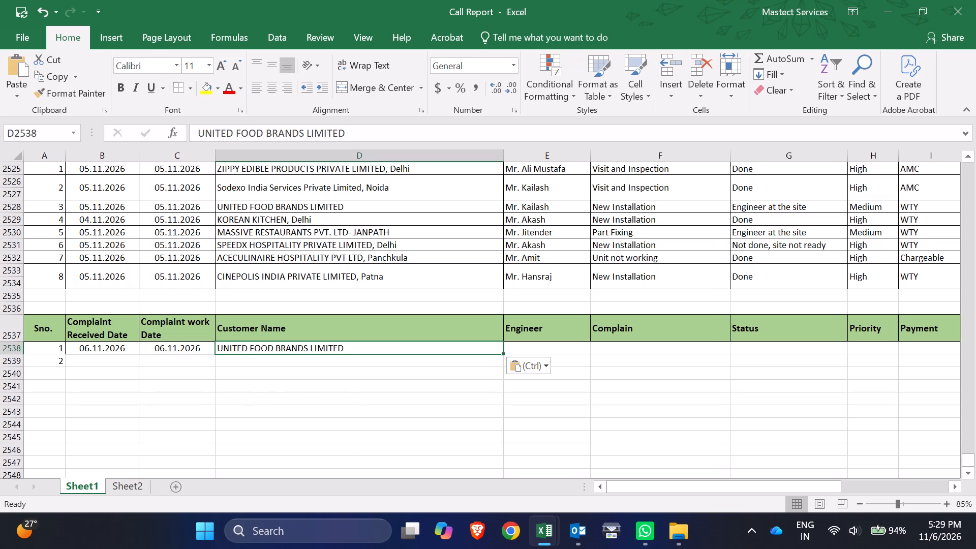
{"action": "left_click", "coordinate": [424, 134]}
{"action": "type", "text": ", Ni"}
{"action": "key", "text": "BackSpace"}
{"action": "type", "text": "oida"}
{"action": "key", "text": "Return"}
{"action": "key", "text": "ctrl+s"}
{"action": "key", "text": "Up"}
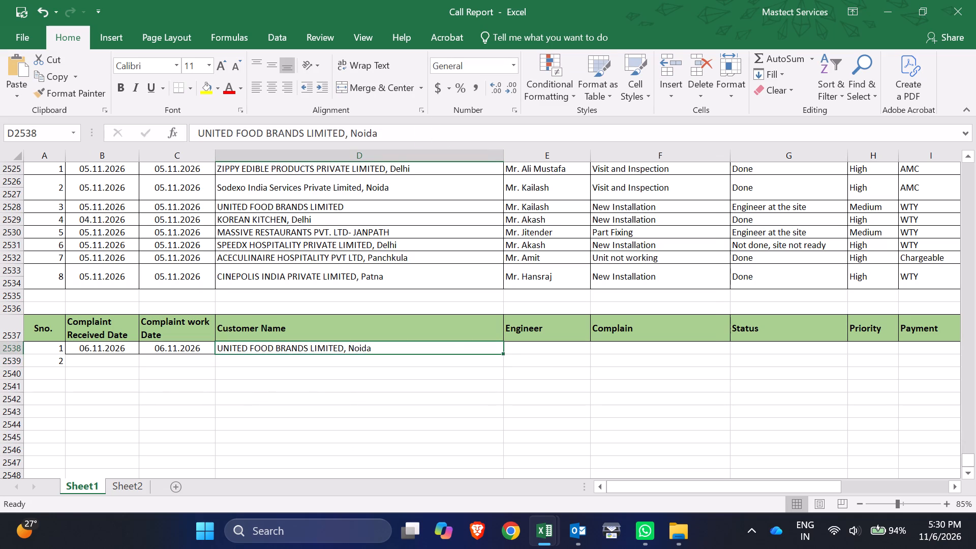
Check the first 6/11/2026 call in Daily Calls and enter Mr. Jitender as entry 1's Engineer in Call Report.
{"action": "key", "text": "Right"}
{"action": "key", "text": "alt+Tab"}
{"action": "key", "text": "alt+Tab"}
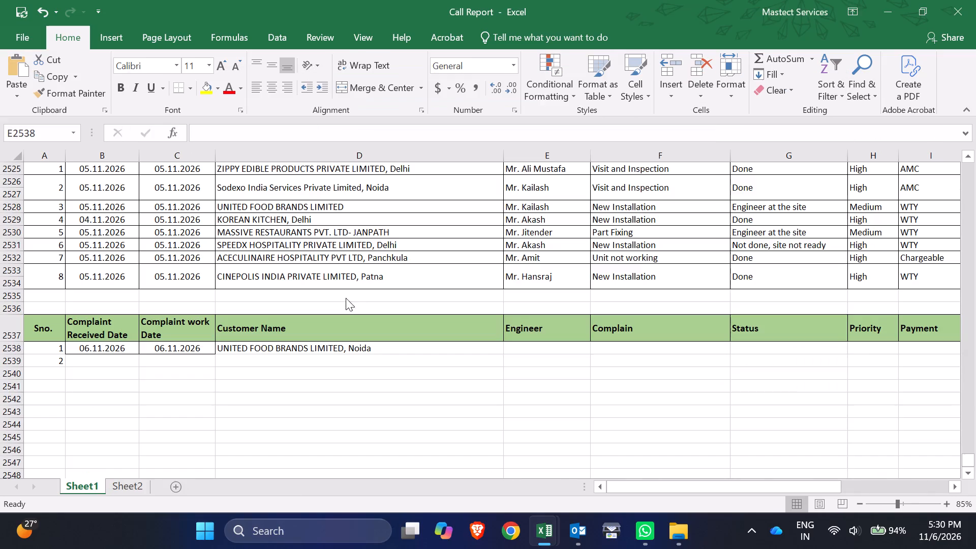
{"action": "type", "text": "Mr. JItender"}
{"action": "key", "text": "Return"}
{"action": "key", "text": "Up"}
Check the call type in Daily Calls, enter New Installation as entry 1's Complain in Call Report, and save the workbook.
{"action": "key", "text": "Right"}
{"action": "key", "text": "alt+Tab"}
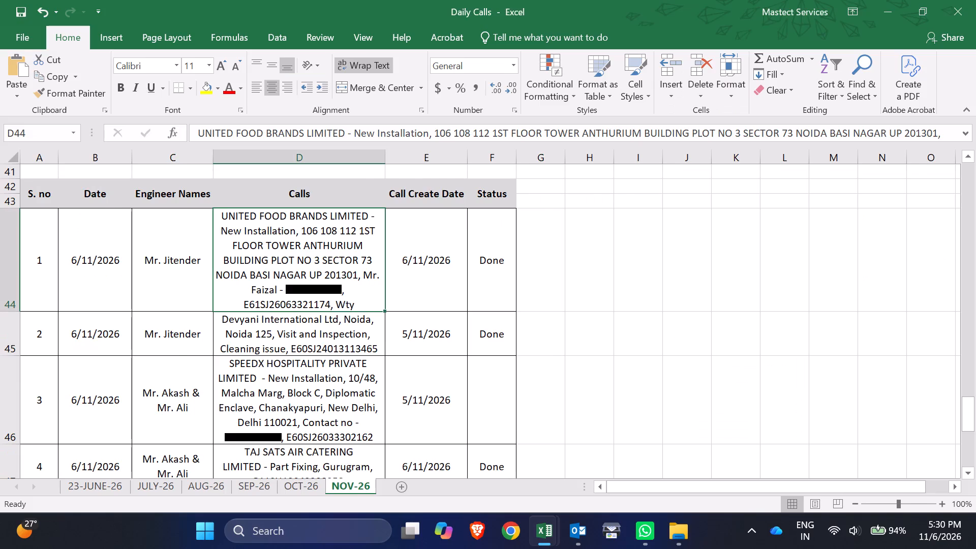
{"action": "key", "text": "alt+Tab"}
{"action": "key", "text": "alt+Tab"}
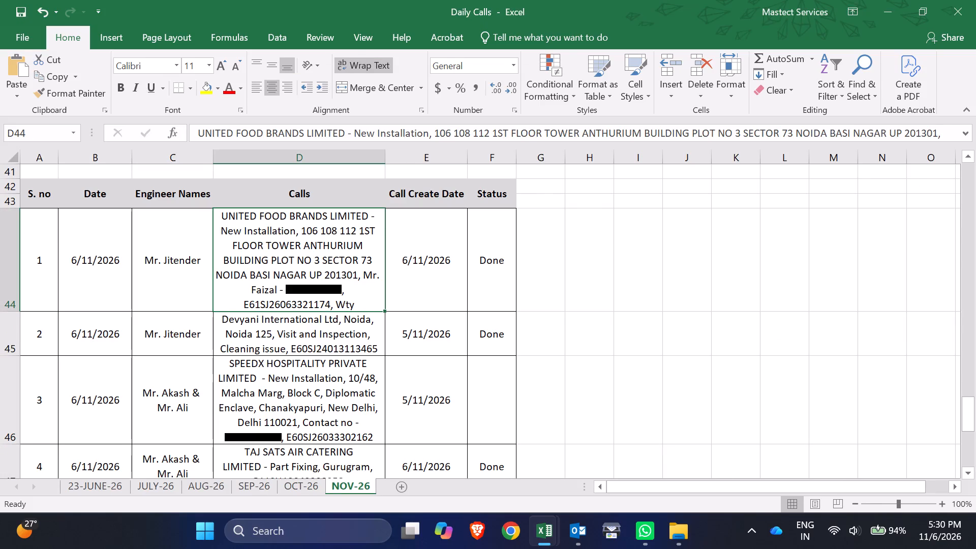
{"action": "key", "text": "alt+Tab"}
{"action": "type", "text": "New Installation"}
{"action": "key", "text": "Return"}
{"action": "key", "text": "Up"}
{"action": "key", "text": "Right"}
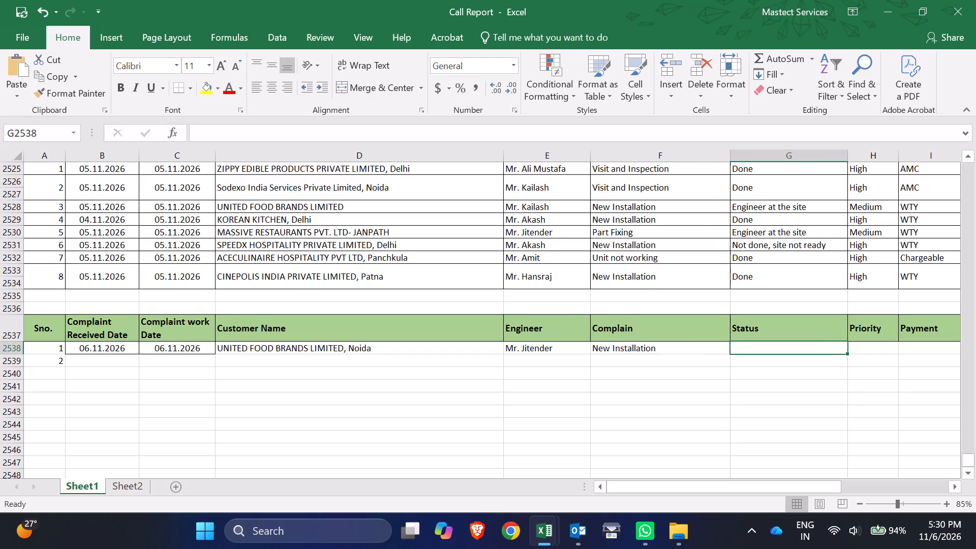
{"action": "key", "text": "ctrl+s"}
Check the first call's status in Daily Calls and enter Done as entry 1's Status in Call Report.
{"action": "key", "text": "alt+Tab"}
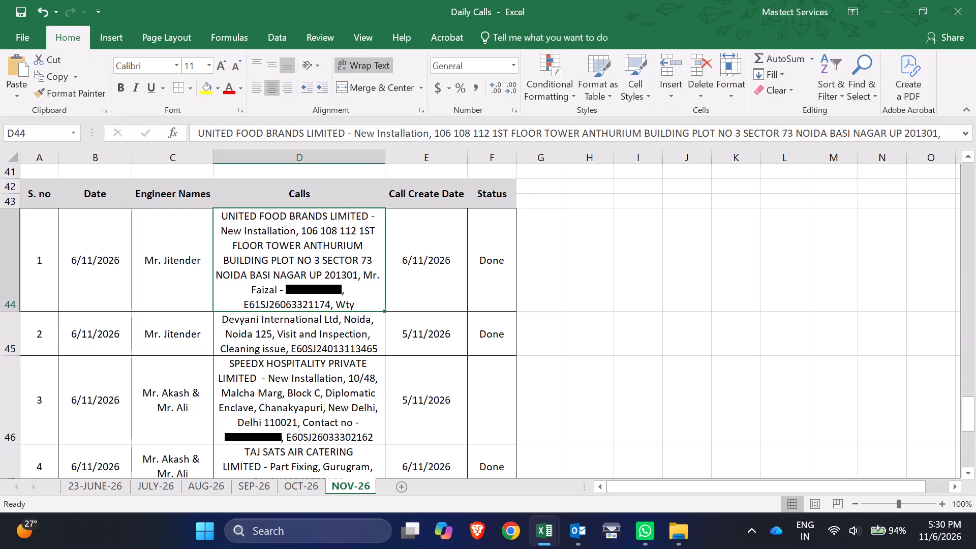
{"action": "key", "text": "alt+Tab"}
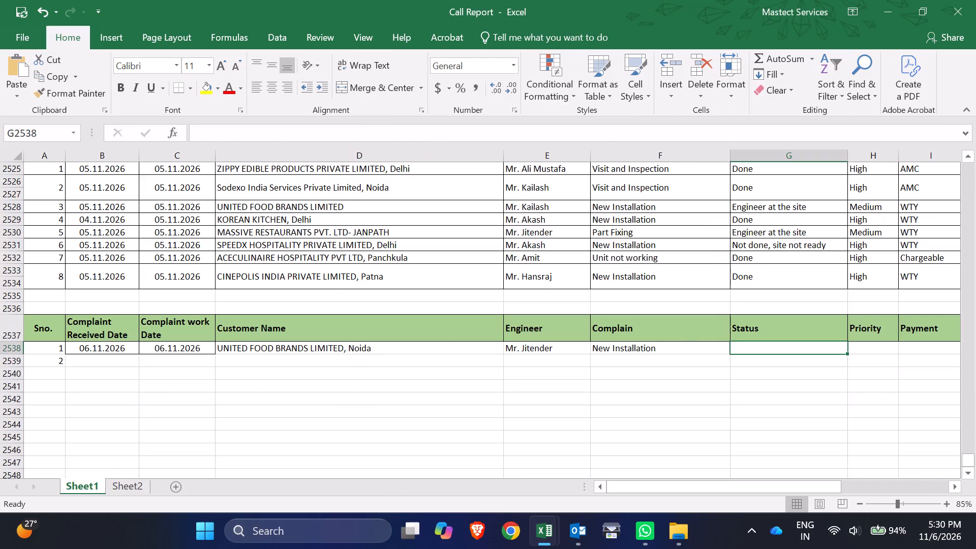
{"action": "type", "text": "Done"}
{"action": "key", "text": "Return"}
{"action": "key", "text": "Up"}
Go to entry 1's Priority and consult the first 6/11/2026 call in Daily Calls for it.
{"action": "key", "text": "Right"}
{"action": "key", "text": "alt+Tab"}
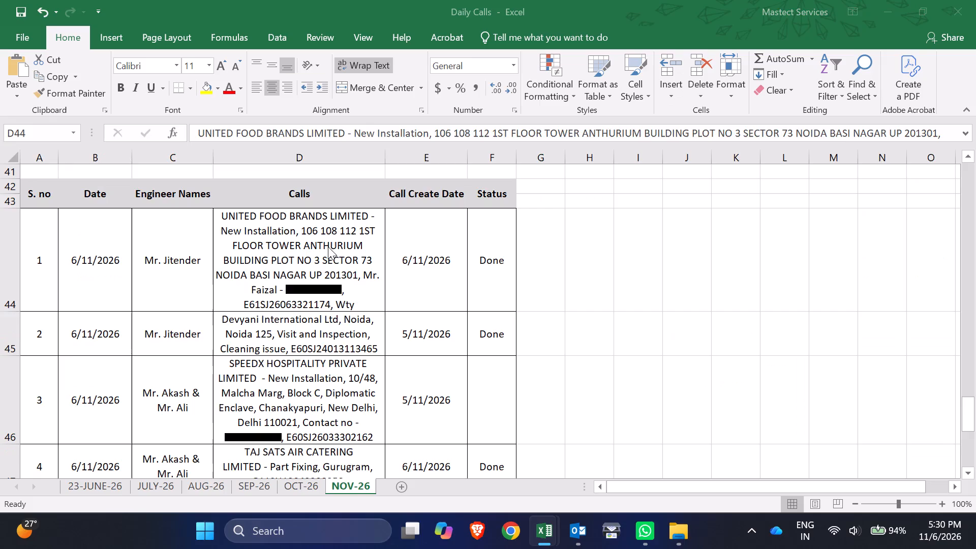
In Call Report, set entry 1's Priority to High and its Payment to WTY, consulting the call in Daily Calls.
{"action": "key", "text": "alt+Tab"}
{"action": "type", "text": "High"}
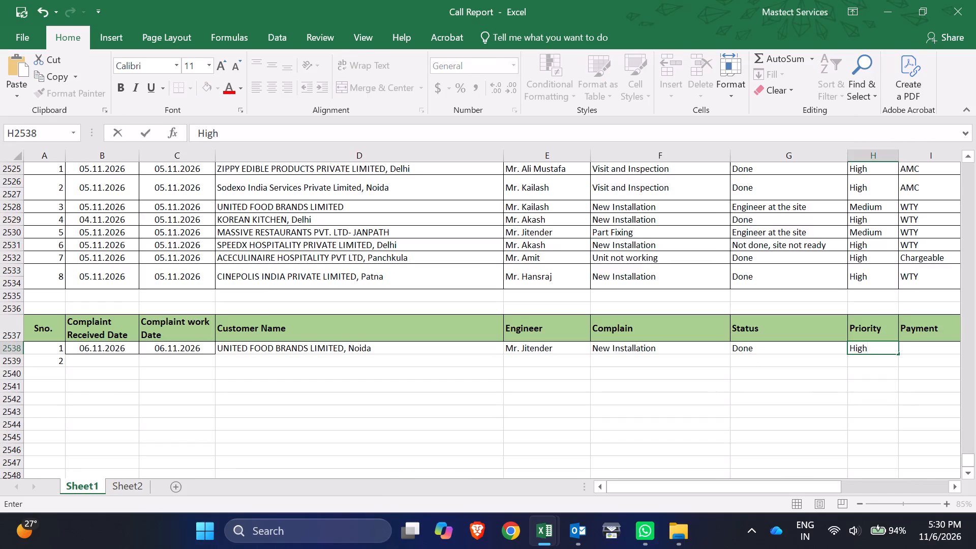
{"action": "key", "text": "Return"}
{"action": "key", "text": "Up"}
{"action": "key", "text": "Right"}
{"action": "key", "text": "alt+Tab"}
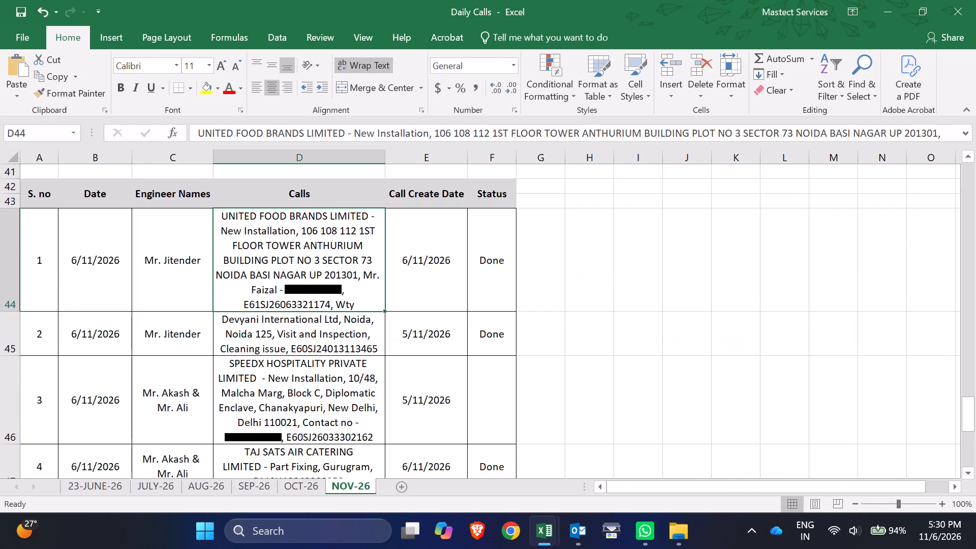
{"action": "key", "text": "alt+Tab"}
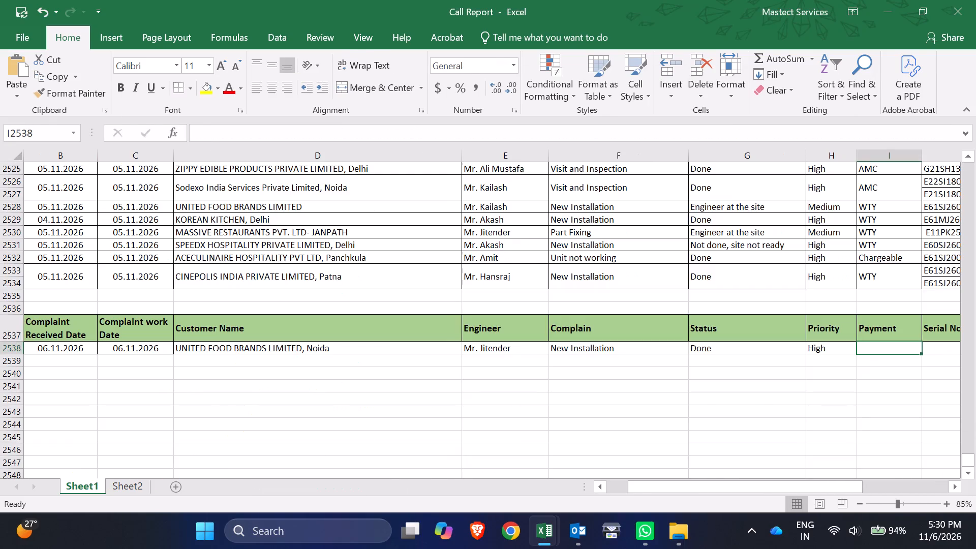
{"action": "type", "text": "WTY"}
{"action": "key", "text": "Return"}
{"action": "key", "text": "Up"}
{"action": "key", "text": "Right"}
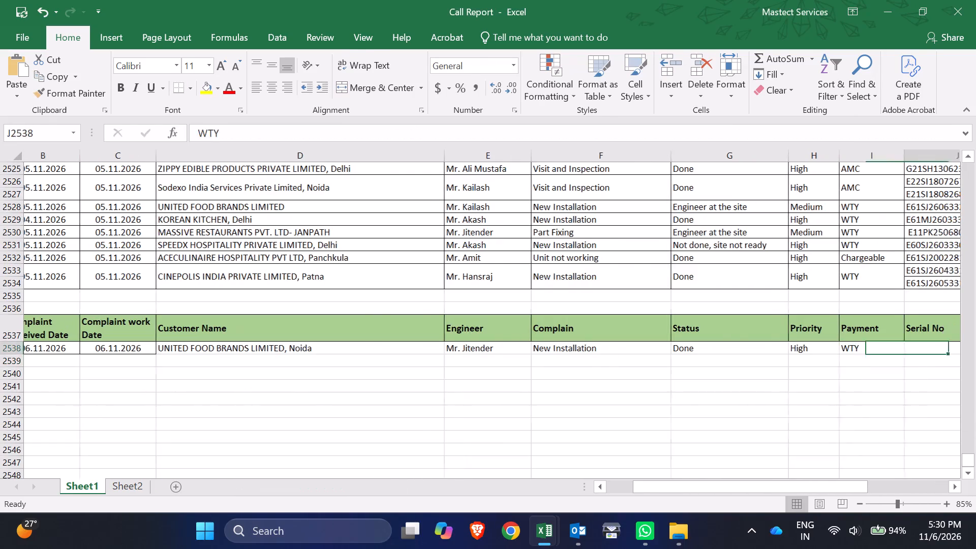
{"action": "key", "text": "alt+Tab"}
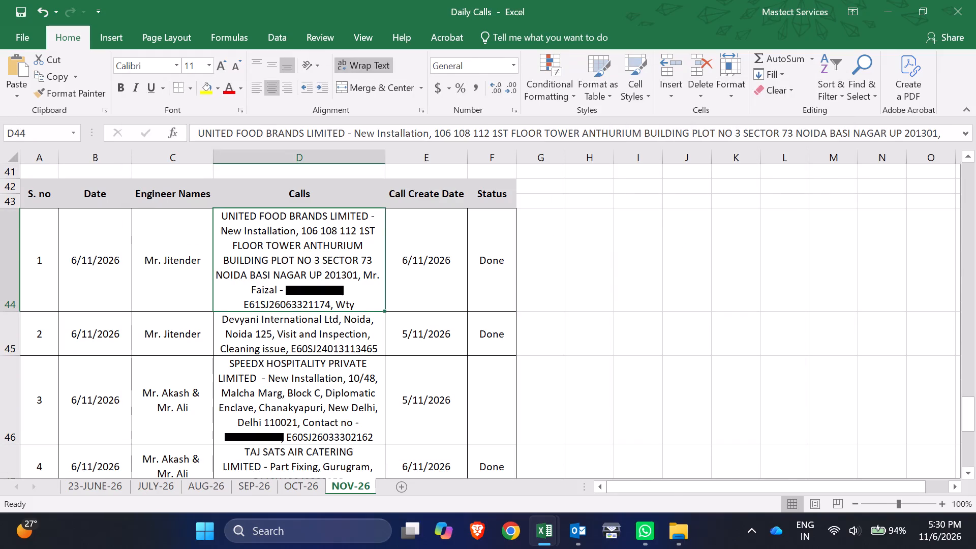
{"action": "triple_click", "coordinate": [300, 304]}
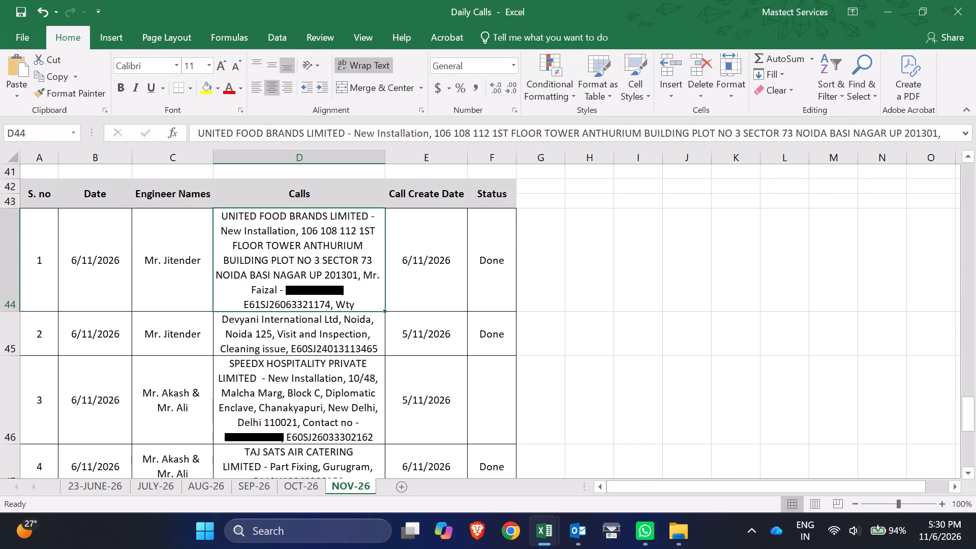
{"action": "left_click", "coordinate": [300, 304]}
{"action": "key", "text": "ctrl+c"}
{"action": "key", "text": "alt+Tab"}
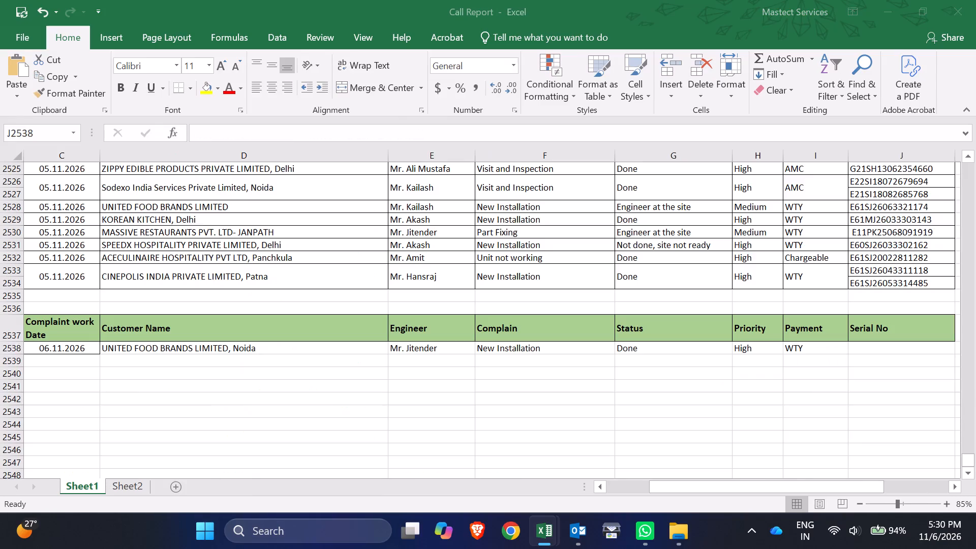
{"action": "key", "text": "ctrl+v"}
{"action": "key", "text": "Return"}
{"action": "key", "text": "ctrl+s"}
Fill 06.11.2026 down from entry 1 into entry 2's Complaint Received Date and Complaint work Date, and save the workbook.
{"action": "key", "text": "Left"}
{"action": "key", "text": "Left"}
{"action": "key", "text": "Left"}
{"action": "key", "text": "Left"}
{"action": "key", "text": "Left"}
{"action": "key", "text": "Left"}
{"action": "key", "text": "Left"}
{"action": "key", "text": "Left"}
{"action": "key", "text": "Left"}
{"action": "key", "text": "Left"}
{"action": "key", "text": "Left"}
{"action": "key", "text": "Left"}
{"action": "key", "text": "Left"}
{"action": "key", "text": "Left"}
{"action": "key", "text": "Left"}
{"action": "key", "text": "Left"}
{"action": "key", "text": "Left"}
{"action": "key", "text": "Left"}
{"action": "key", "text": "Left"}
{"action": "key", "text": "Left"}
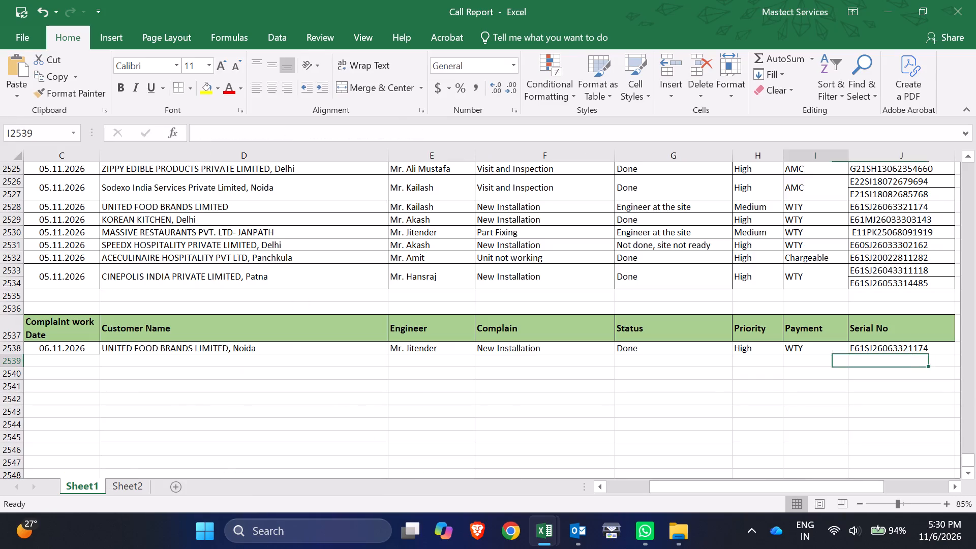
{"action": "key", "text": "Right"}
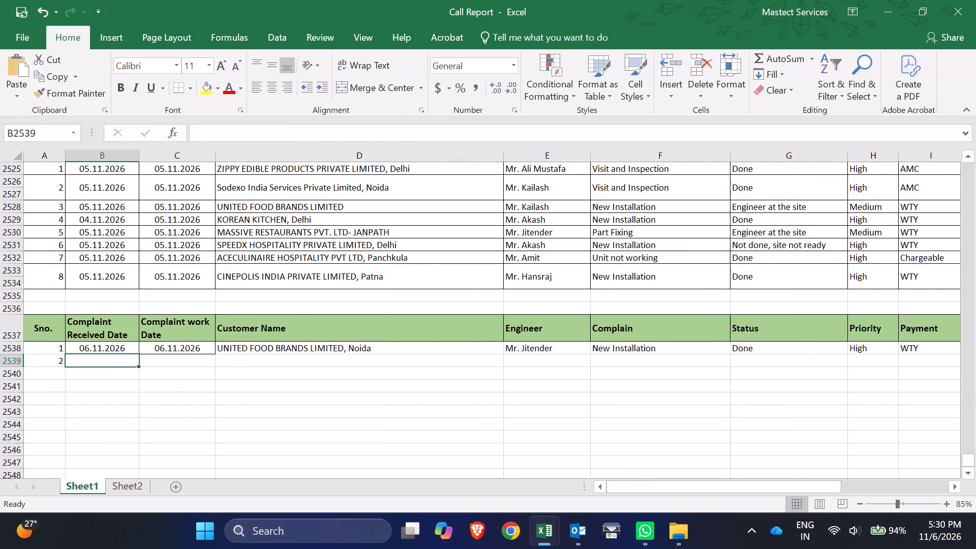
{"action": "key", "text": "shift+Right"}
{"action": "key", "text": "ctrl+d"}
{"action": "key", "text": "Right"}
{"action": "key", "text": "Right"}
{"action": "key", "text": "ctrl+s"}
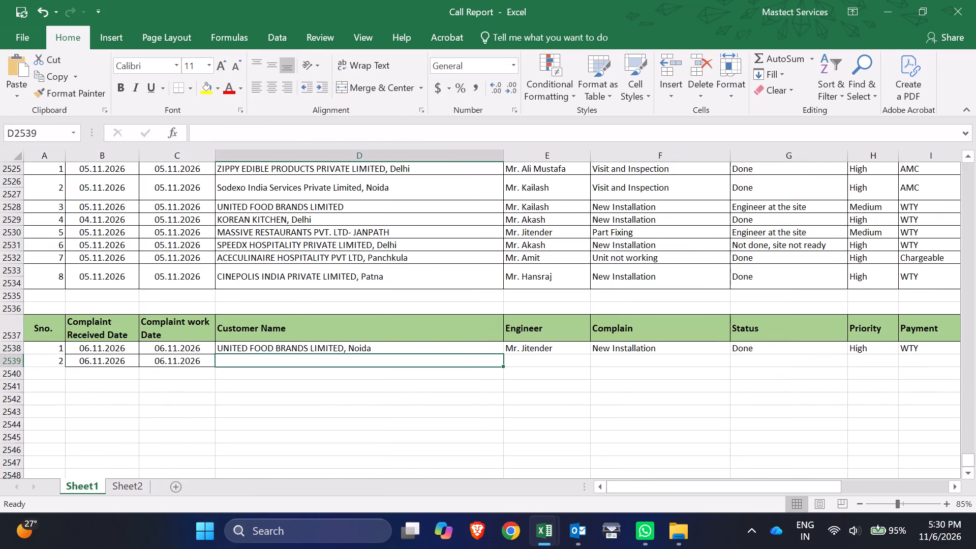
Consult the second 6/11/2026 call's create date in Daily Calls, set entry 2's Complaint Received Date to 05.11.2026, and save.
{"action": "key", "text": "alt+Tab"}
{"action": "left_click", "coordinate": [319, 327]}
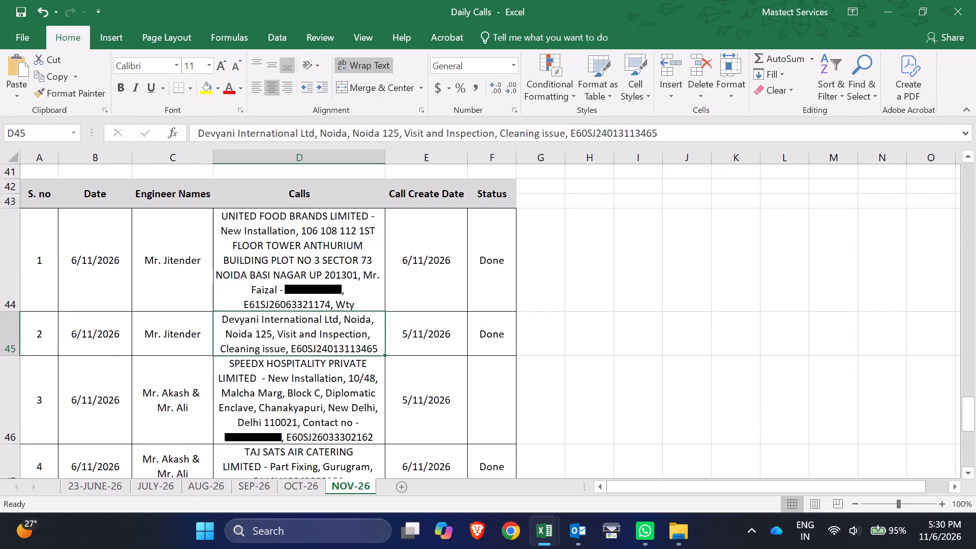
{"action": "key", "text": "alt+Tab"}
{"action": "left_click", "coordinate": [118, 359]}
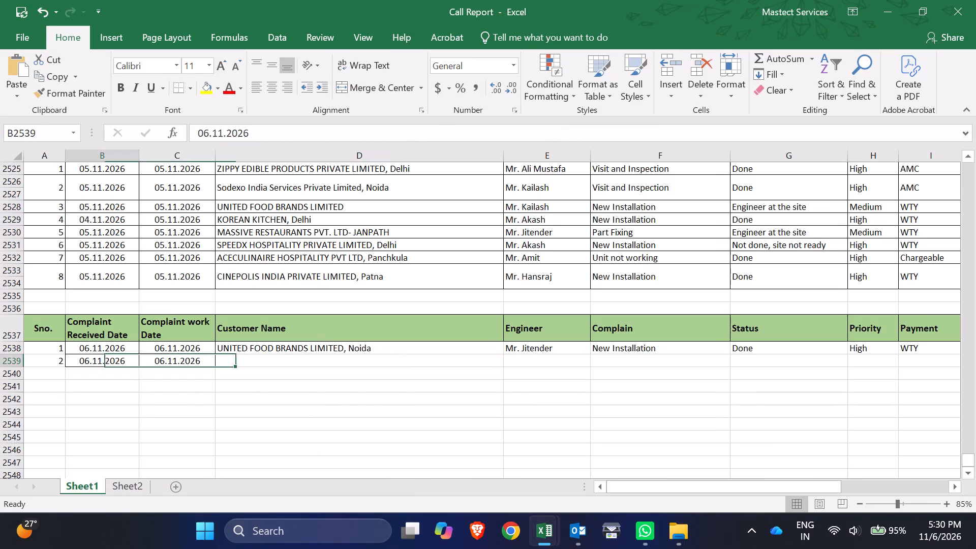
{"action": "left_click", "coordinate": [206, 130]}
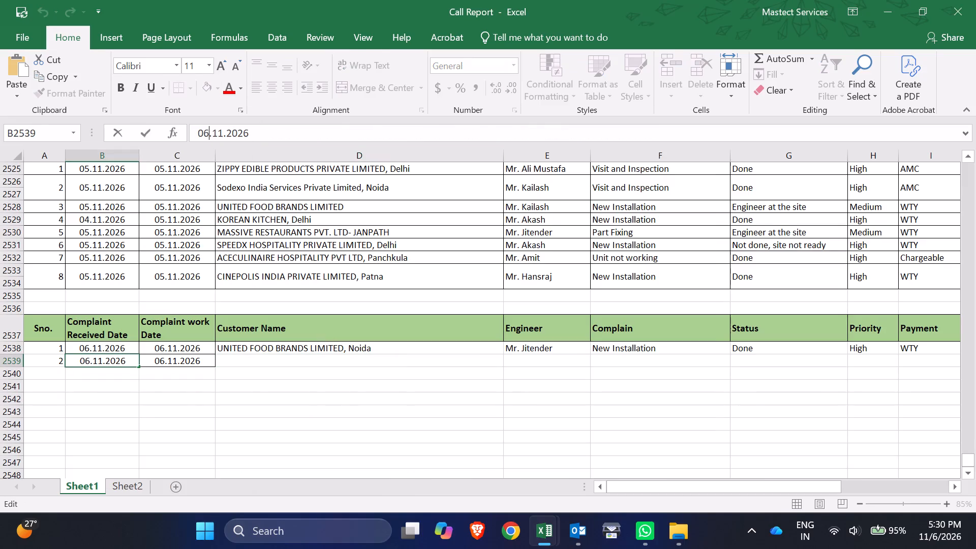
{"action": "key", "text": "BackSpace"}
{"action": "key", "text": "5"}
{"action": "key", "text": "Return"}
{"action": "key", "text": "ctrl+s"}
{"action": "key", "text": "Up"}
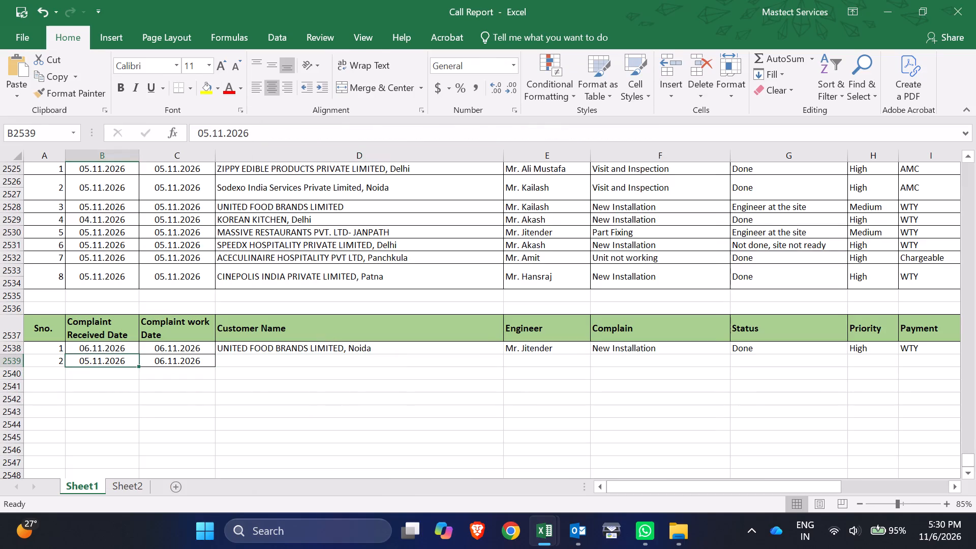
Copy the text Devyani International Ltd, Noida from the second 6/11/2026 call in Daily Calls into entry 2's Customer Name and save.
{"action": "key", "text": "Right"}
{"action": "key", "text": "Right"}
{"action": "key", "text": "alt+Tab"}
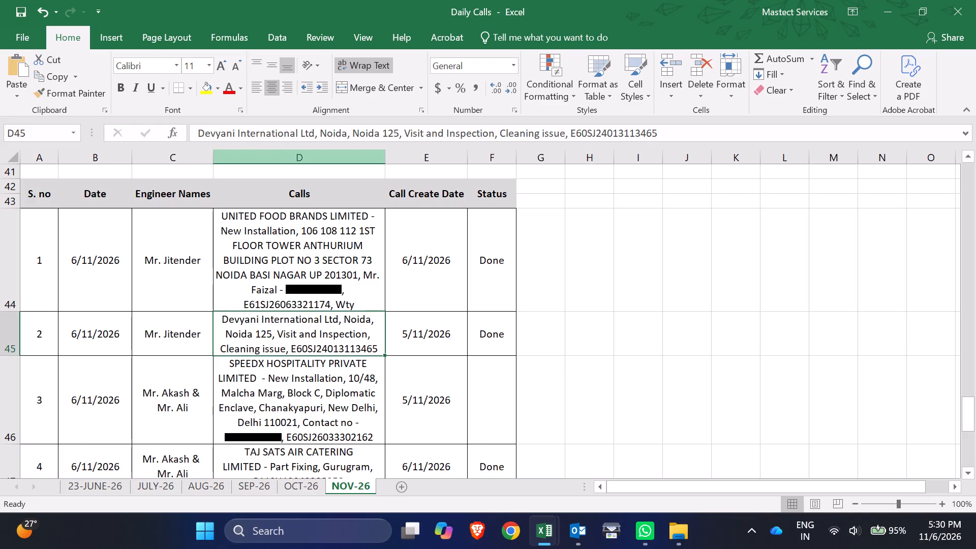
{"action": "left_click", "coordinate": [211, 137]}
{"action": "key", "text": "Left"}
{"action": "key", "text": "shift+Left"}
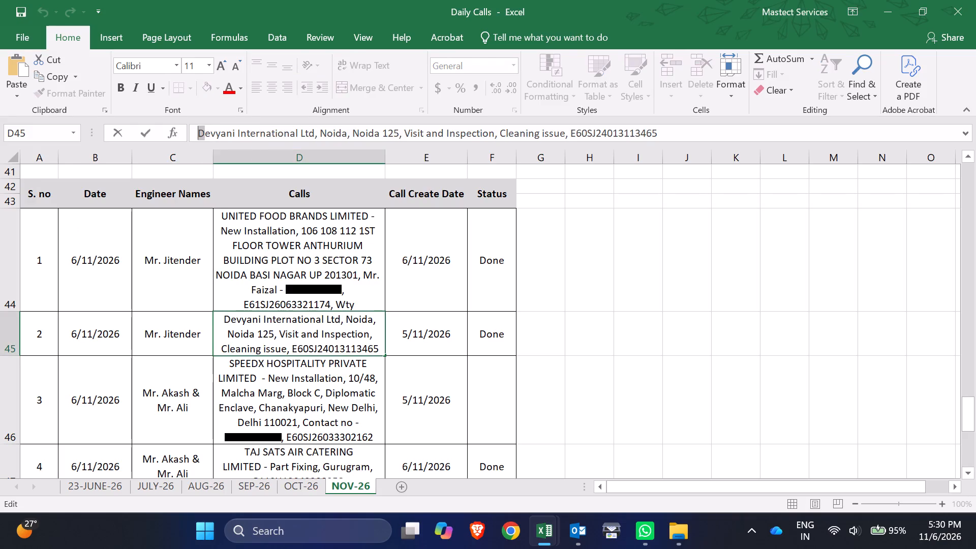
{"action": "key", "text": "shift+Right"}
{"action": "key", "text": "Left"}
{"action": "key", "text": "shift+Right"}
{"action": "key", "text": "shift+Right"}
{"action": "key", "text": "shift+Right"}
{"action": "key", "text": "shift+Right"}
{"action": "key", "text": "shift+Right"}
{"action": "key", "text": "shift+Right"}
{"action": "key", "text": "shift+Right"}
{"action": "key", "text": "shift+Right"}
{"action": "key", "text": "shift+Right"}
{"action": "key", "text": "shift+Right"}
{"action": "key", "text": "shift+Right"}
{"action": "key", "text": "shift+Right"}
{"action": "key", "text": "shift+Right"}
{"action": "key", "text": "shift+Right"}
{"action": "key", "text": "shift+Right"}
{"action": "key", "text": "shift+Right"}
{"action": "key", "text": "shift+Right"}
{"action": "key", "text": "shift+Right"}
{"action": "key", "text": "shift+Right"}
{"action": "key", "text": "shift+Right"}
{"action": "key", "text": "shift+Right"}
{"action": "key", "text": "ctrl+c"}
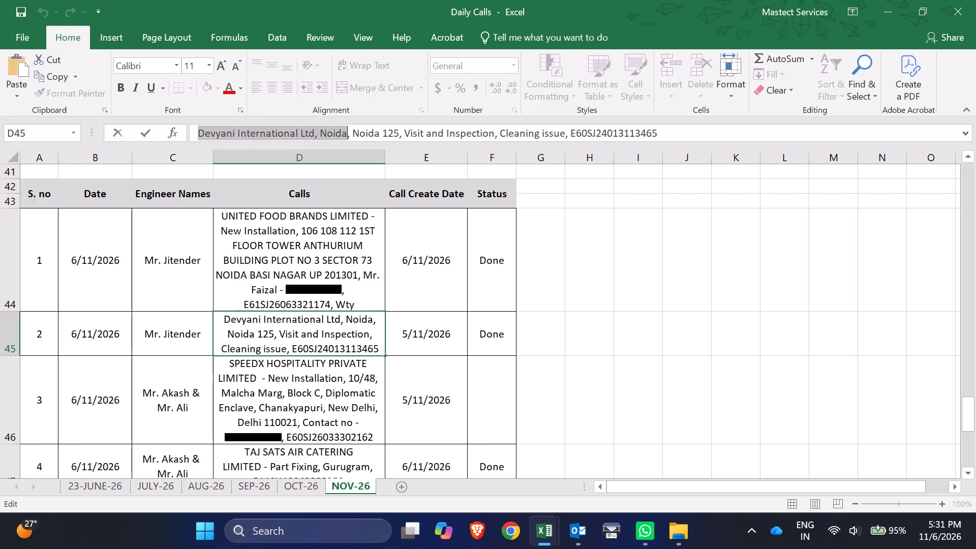
{"action": "key", "text": "alt+Tab"}
{"action": "key", "text": "ctrl+v"}
{"action": "key", "text": "ctrl+s"}
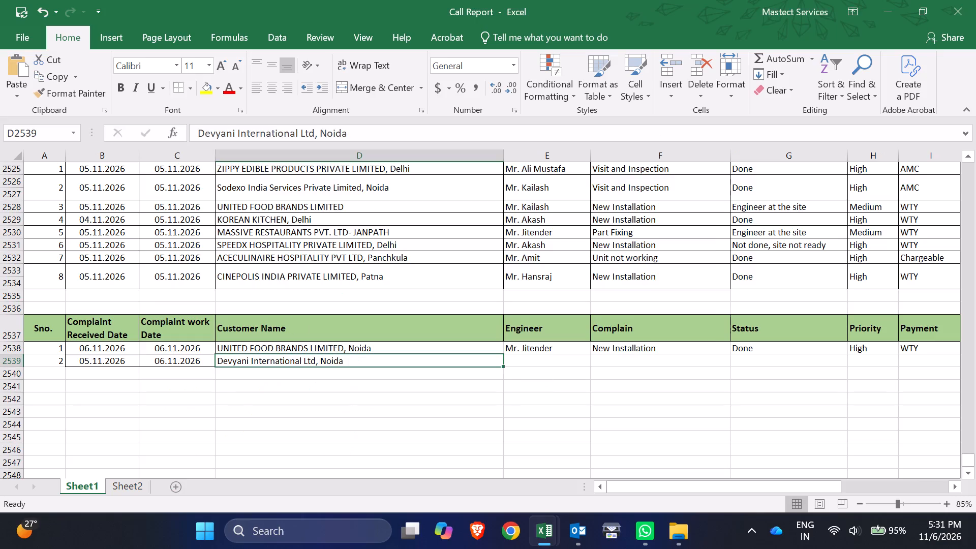
{"action": "key", "text": "Return"}
{"action": "key", "text": "Up"}
Check the call in Daily Calls and fill Mr. Jitender down from entry 1 into entry 2's Engineer cell.
{"action": "key", "text": "Right"}
{"action": "key", "text": "alt+Tab"}
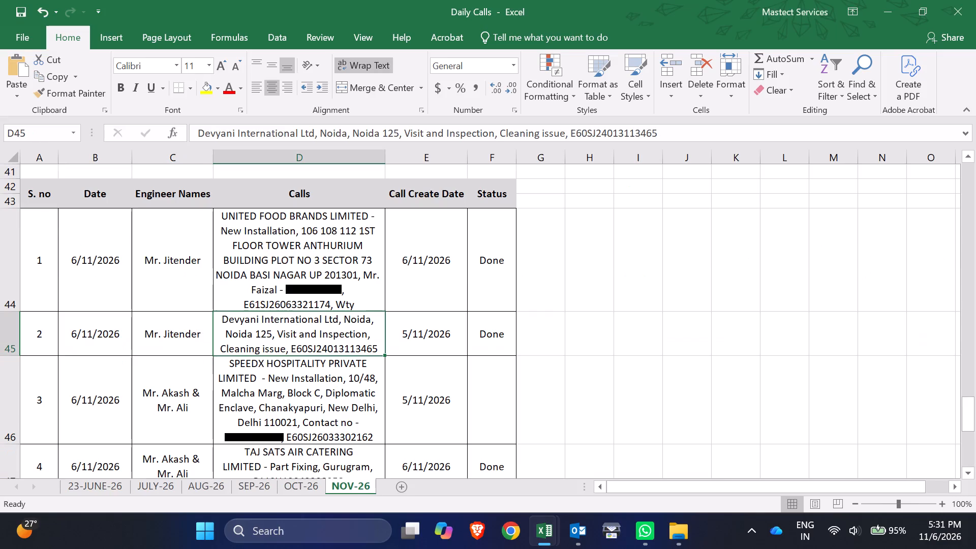
{"action": "key", "text": "alt+Tab"}
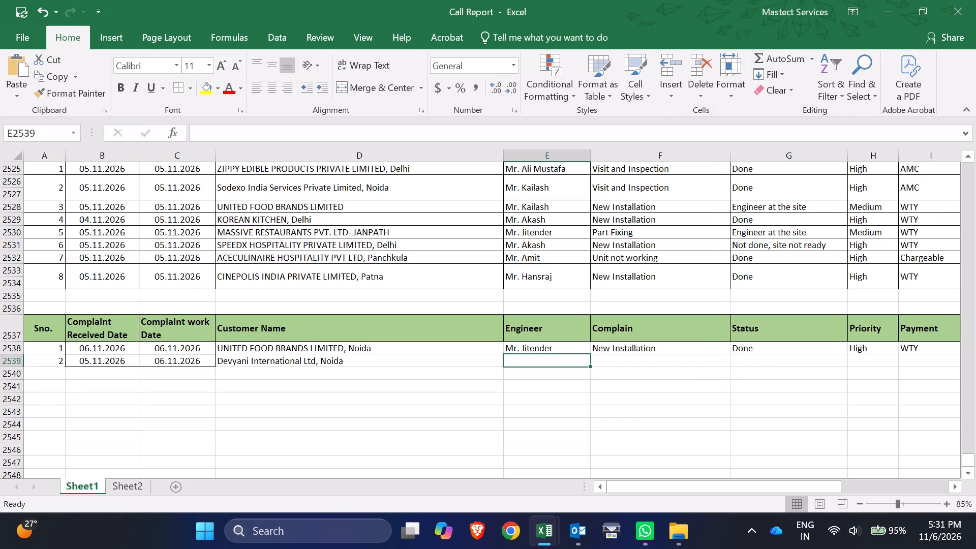
{"action": "key", "text": "alt+Tab"}
{"action": "key", "text": "alt+Tab"}
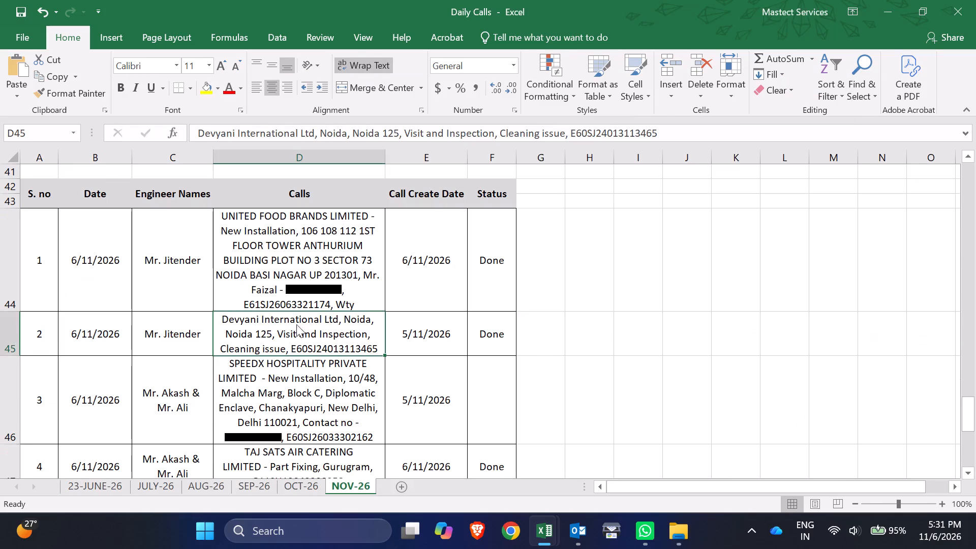
{"action": "key", "text": "ctrl+d"}
{"action": "key", "text": "Return"}
{"action": "key", "text": "Up"}
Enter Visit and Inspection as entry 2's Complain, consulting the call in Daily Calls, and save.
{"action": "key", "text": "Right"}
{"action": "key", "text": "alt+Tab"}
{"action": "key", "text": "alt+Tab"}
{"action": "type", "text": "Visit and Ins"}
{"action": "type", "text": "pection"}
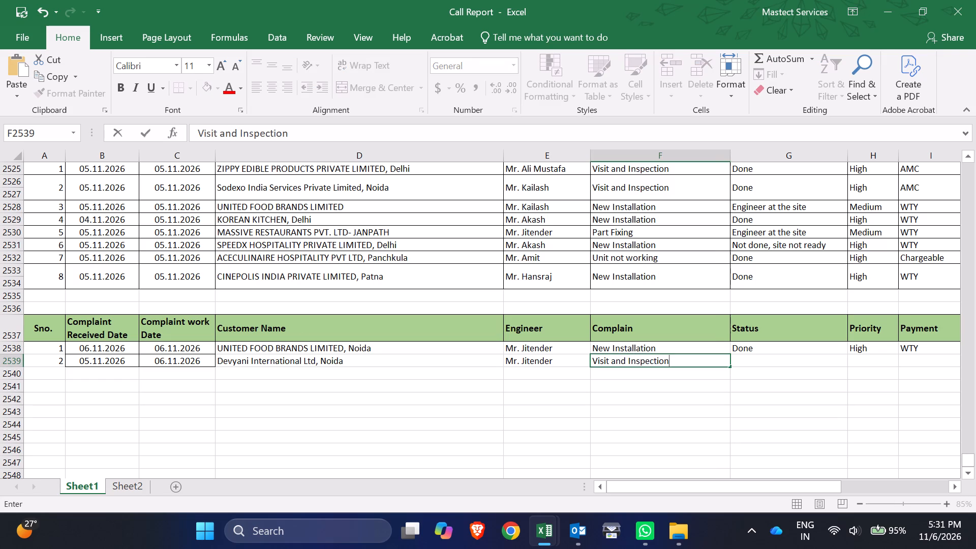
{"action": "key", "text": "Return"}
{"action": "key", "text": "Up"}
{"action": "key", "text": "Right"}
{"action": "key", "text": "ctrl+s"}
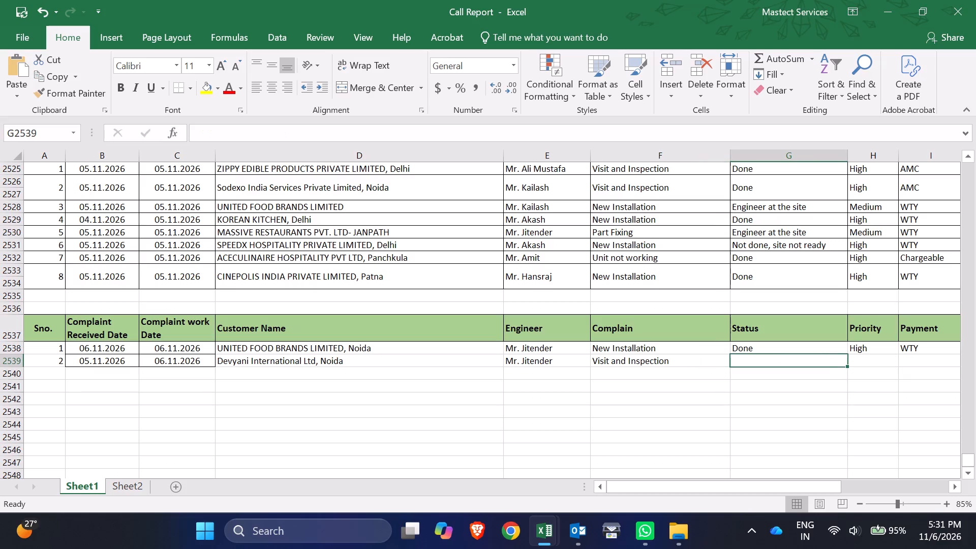
Recheck the Devyani call in Daily Calls and replace entry 2's Complain text with Cleaning Issue.
{"action": "key", "text": "alt+Tab"}
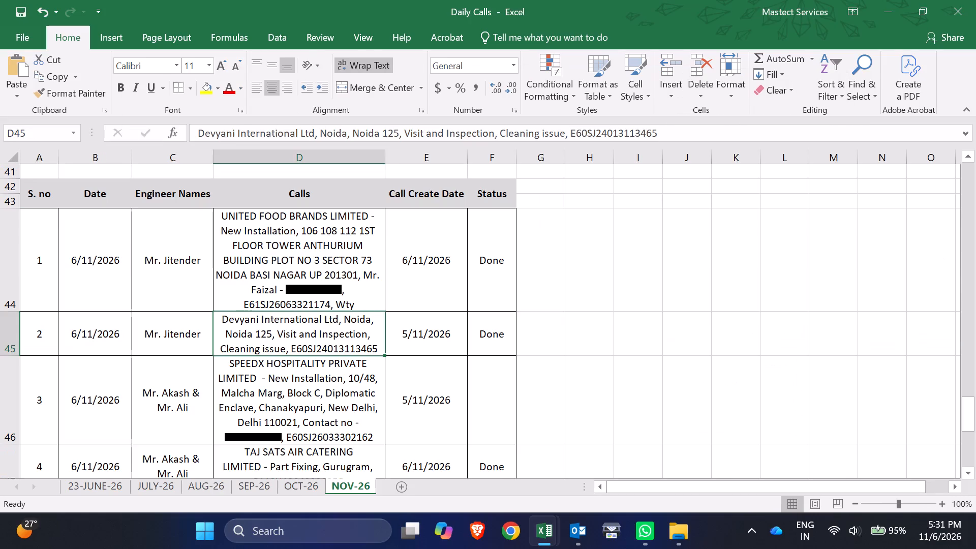
{"action": "key", "text": "Left"}
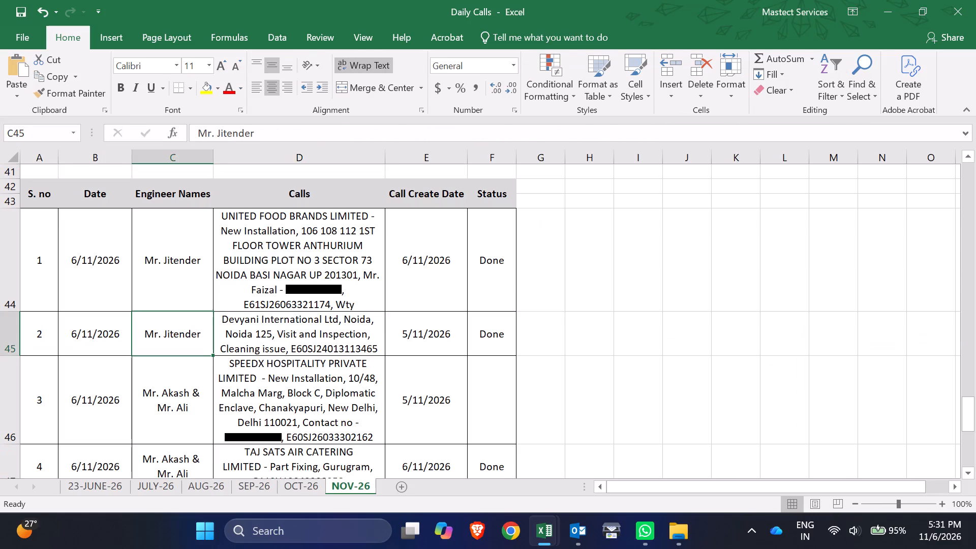
{"action": "key", "text": "Right"}
{"action": "key", "text": "alt+Tab"}
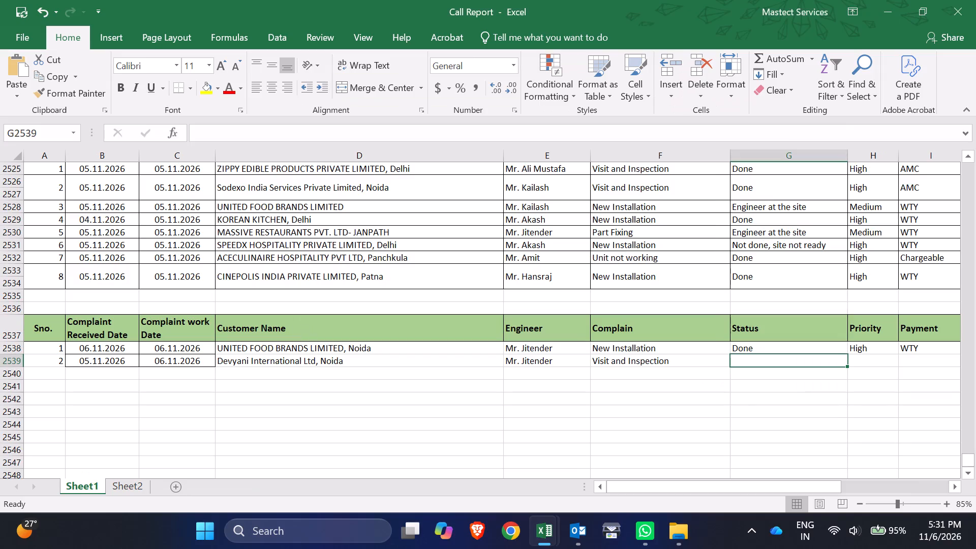
{"action": "key", "text": "alt+Tab"}
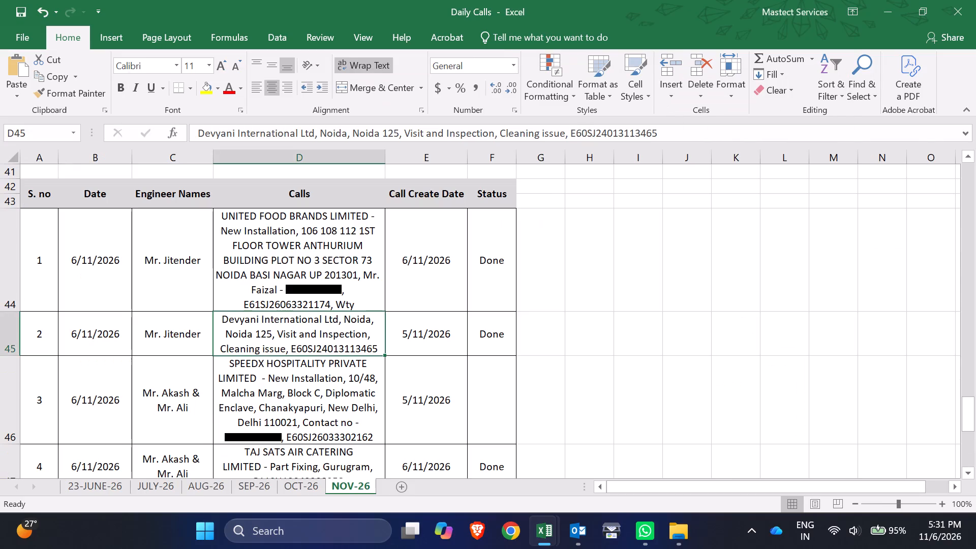
{"action": "key", "text": "alt+Tab"}
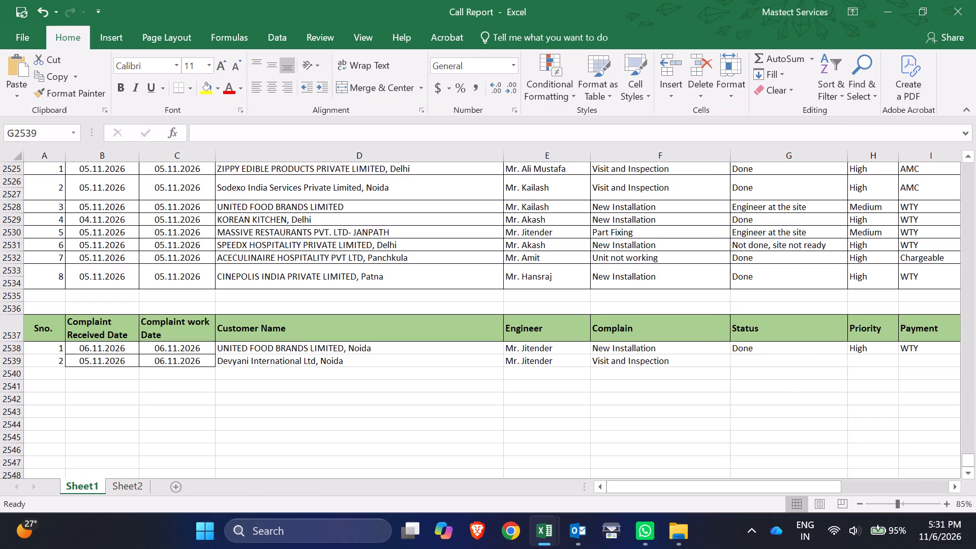
{"action": "key", "text": "alt+Tab"}
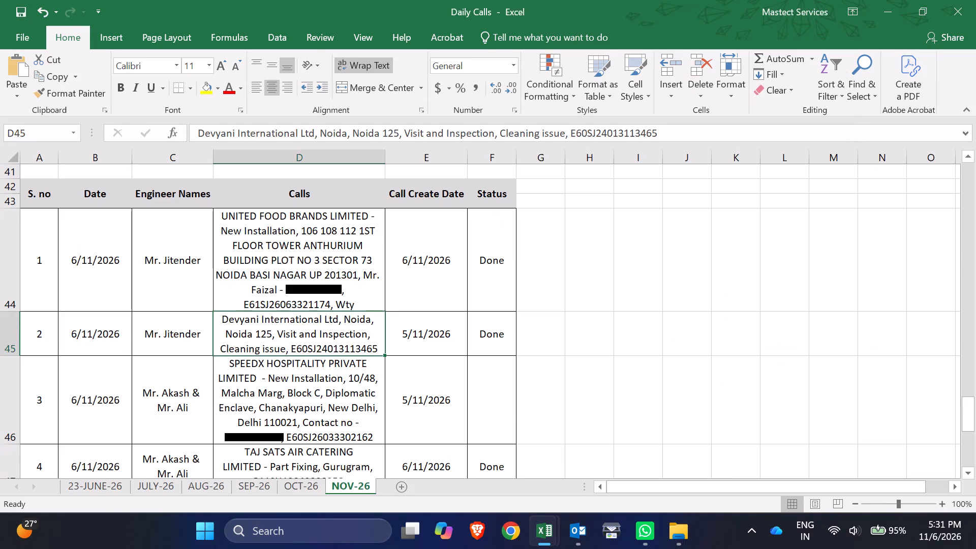
{"action": "key", "text": "alt+Tab"}
{"action": "key", "text": "alt+Tab"}
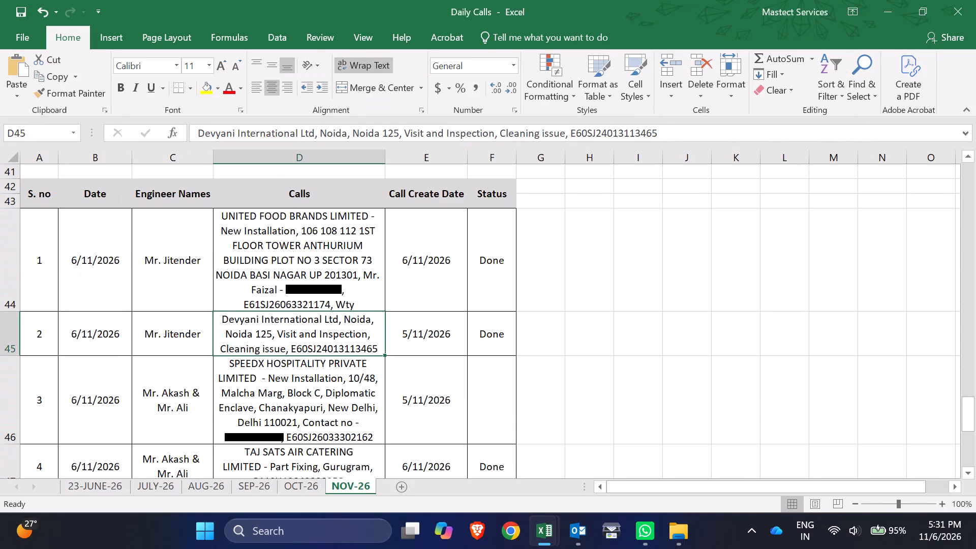
{"action": "key", "text": "alt+Tab"}
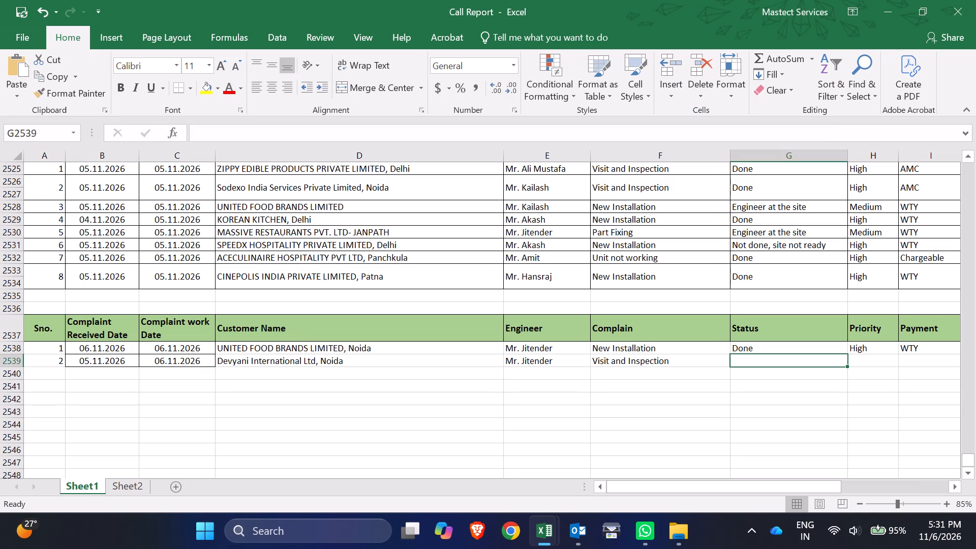
{"action": "left_click", "coordinate": [653, 362]}
{"action": "key", "text": "BackSpace"}
{"action": "key", "text": "shift+c"}
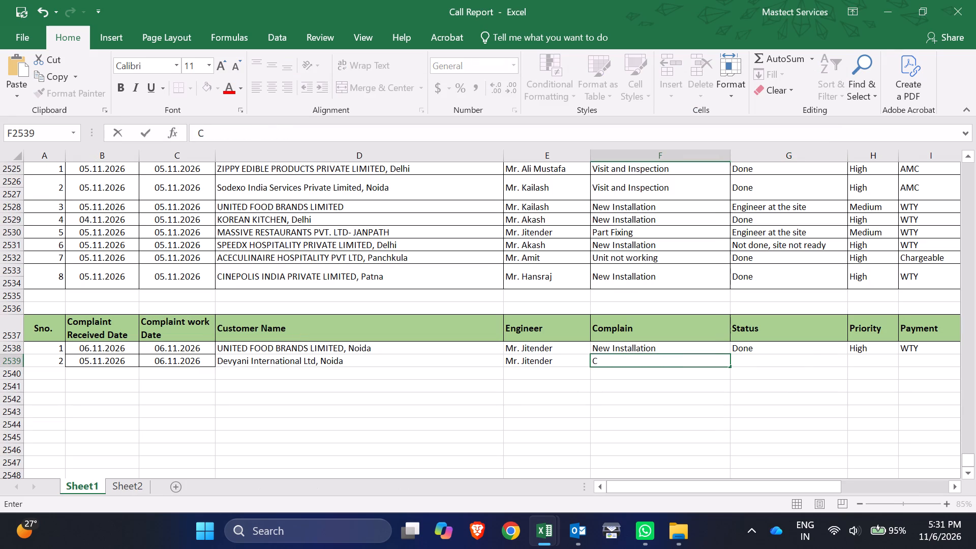
{"action": "type", "text": "leaning Issue"}
{"action": "key", "text": "Return"}
{"action": "key", "text": "Up"}
Fill Done down from entry 1 into entry 2's Status, consulting Daily Calls, and set its Priority to Low.
{"action": "key", "text": "Right"}
{"action": "key", "text": "alt+Tab"}
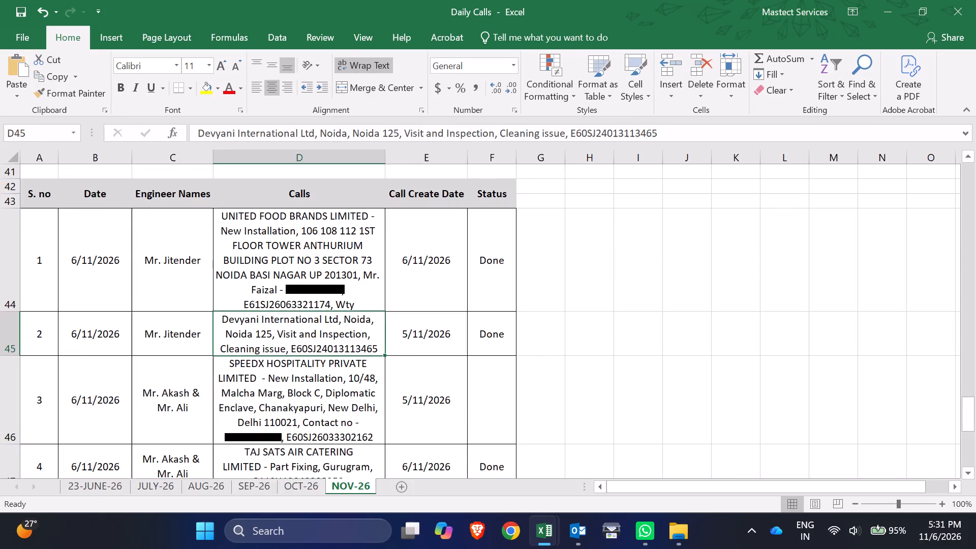
{"action": "key", "text": "alt+Tab"}
{"action": "key", "text": "ctrl+d"}
{"action": "key", "text": "Right"}
{"action": "key", "text": "ctrl+d"}
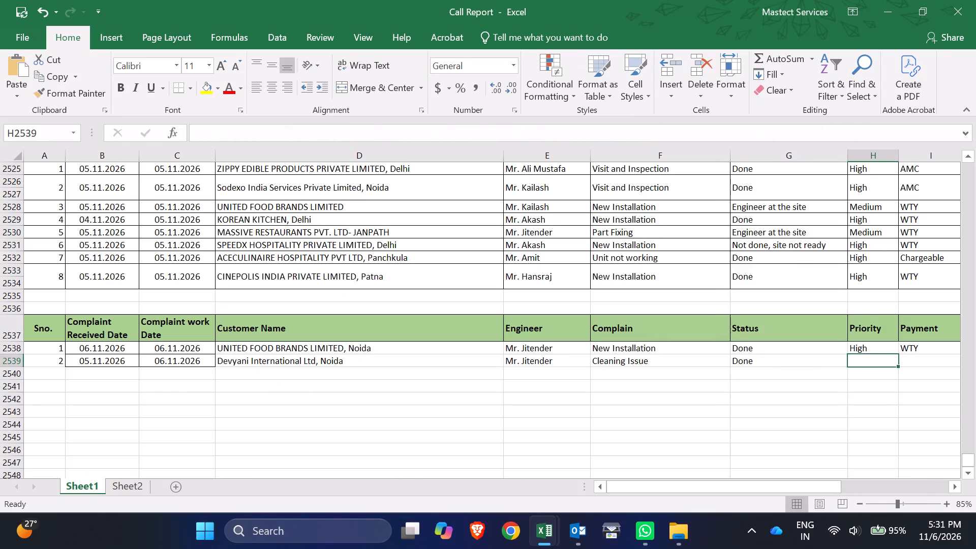
{"action": "type", "text": "Lo"}
{"action": "key", "text": "w"}
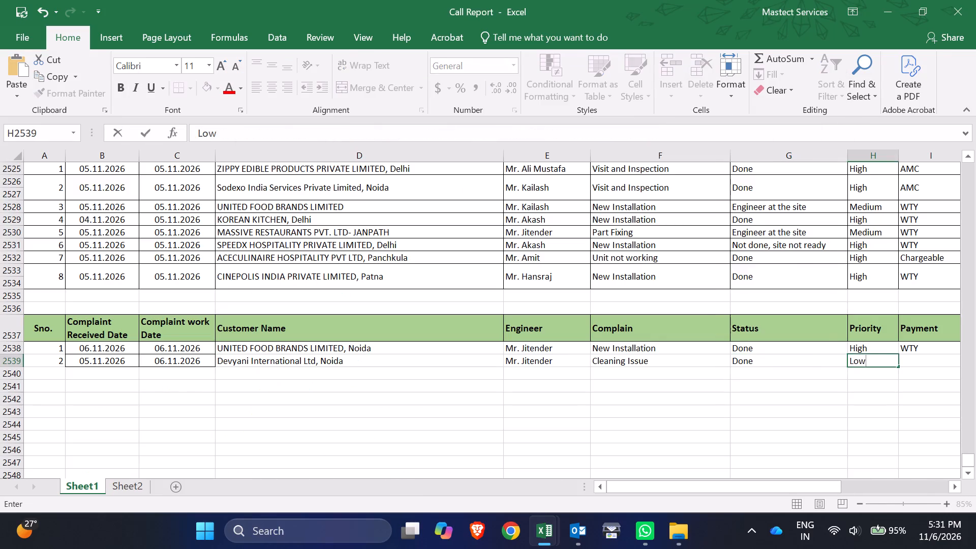
{"action": "key", "text": "Return"}
{"action": "key", "text": "Up"}
{"action": "key", "text": "Right"}
{"action": "key", "text": "alt+Tab"}
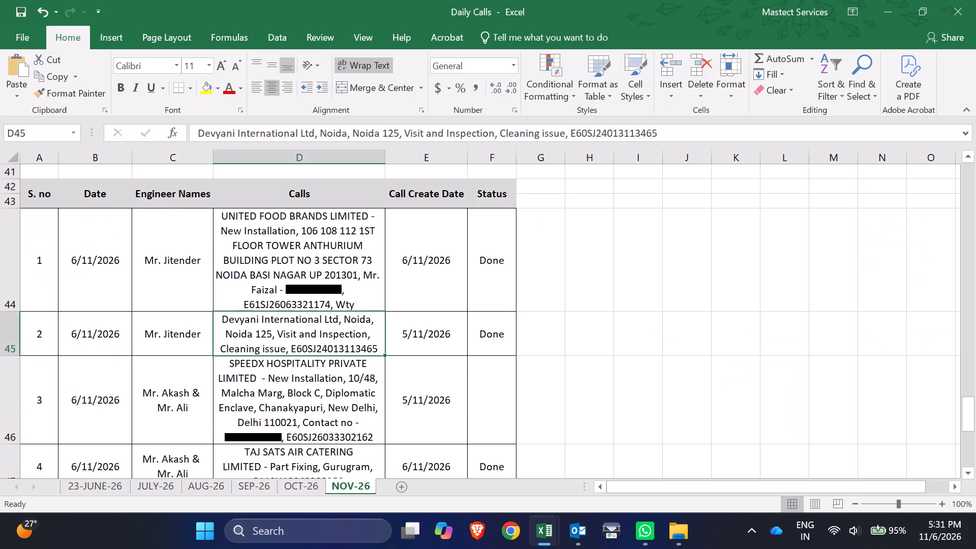
{"action": "key", "text": "alt+Tab"}
{"action": "key", "text": "Right"}
{"action": "key", "text": "alt+Tab"}
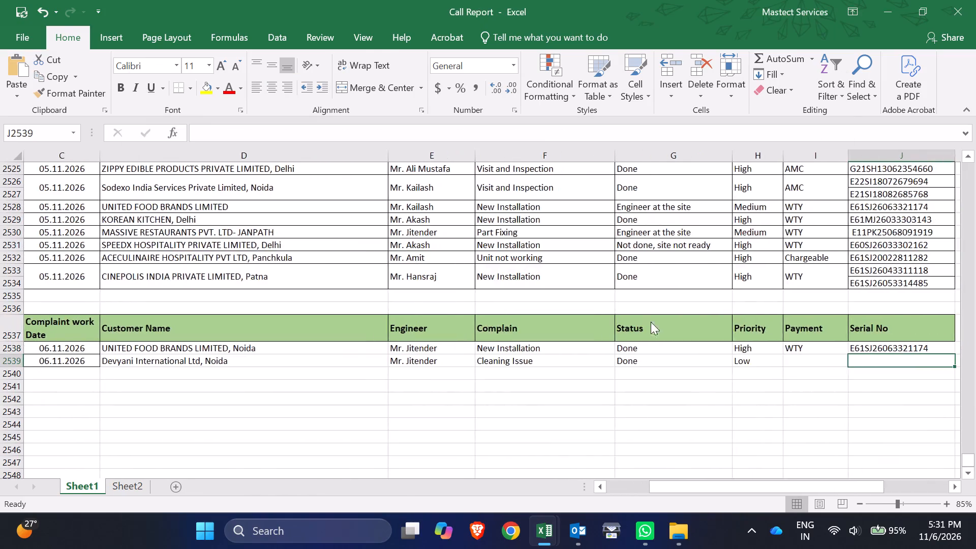
{"action": "triple_click", "coordinate": [348, 352]}
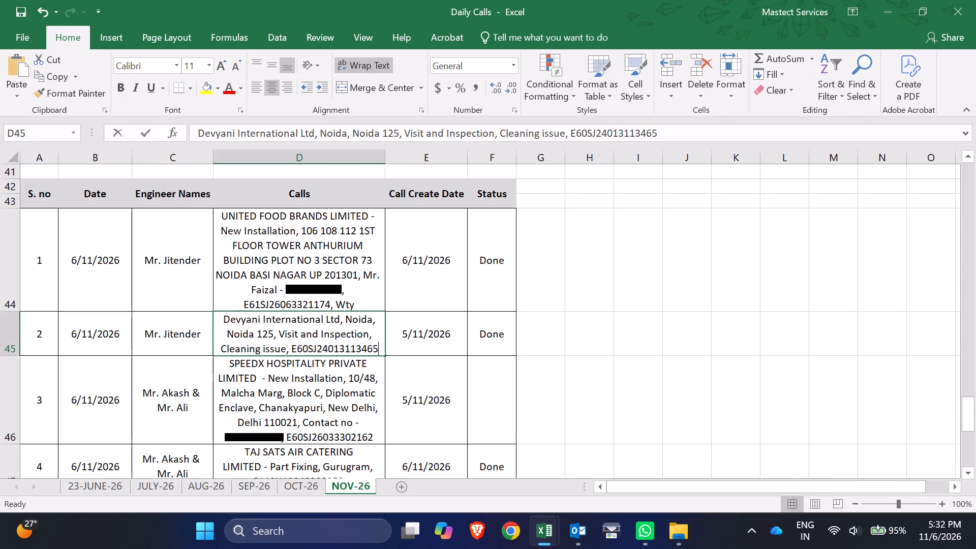
{"action": "left_click", "coordinate": [348, 352]}
{"action": "key", "text": "ctrl+c"}
{"action": "key", "text": "alt+Tab"}
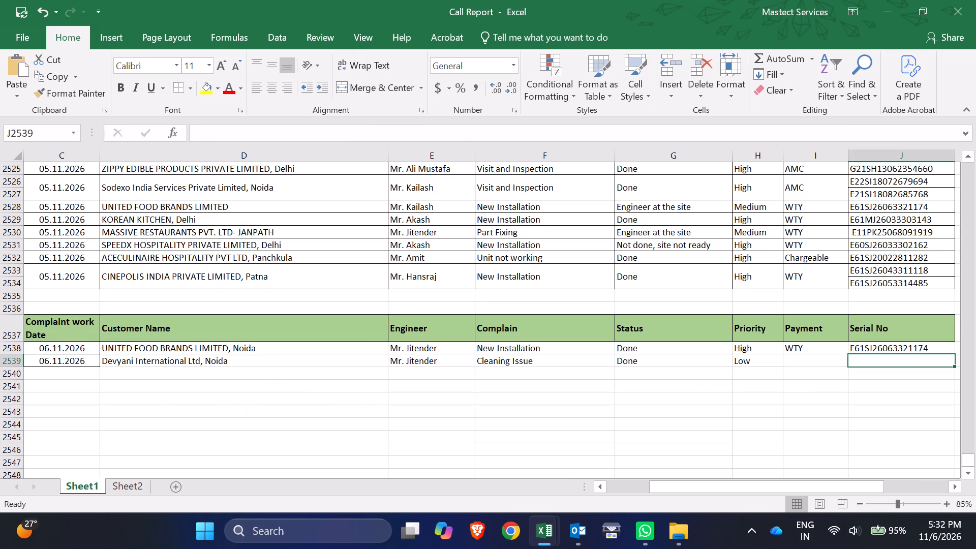
{"action": "key", "text": "ctrl+v"}
{"action": "key", "text": "Return"}
Start entry 3 in the 06.11.2026 table by entering 3 in the Sno. column below entry 2.
{"action": "key", "text": "Left"}
{"action": "key", "text": "Left"}
{"action": "key", "text": "Left"}
{"action": "key", "text": "Left"}
{"action": "key", "text": "Left"}
{"action": "key", "text": "Left"}
{"action": "key", "text": "Left"}
{"action": "key", "text": "Left"}
{"action": "key", "text": "Left"}
{"action": "key", "text": "Left"}
{"action": "key", "text": "Left"}
{"action": "key", "text": "Left"}
{"action": "key", "text": "Left"}
{"action": "key", "text": "Left"}
{"action": "key", "text": "Left"}
{"action": "key", "text": "Left"}
{"action": "key", "text": "Left"}
{"action": "key", "text": "Left"}
{"action": "key", "text": "Left"}
{"action": "key", "text": "Left"}
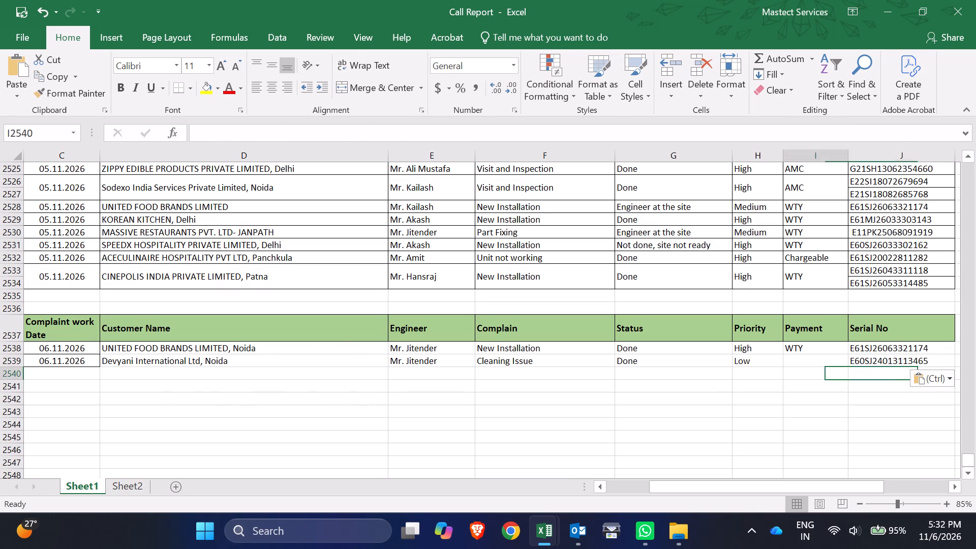
{"action": "key", "text": "3"}
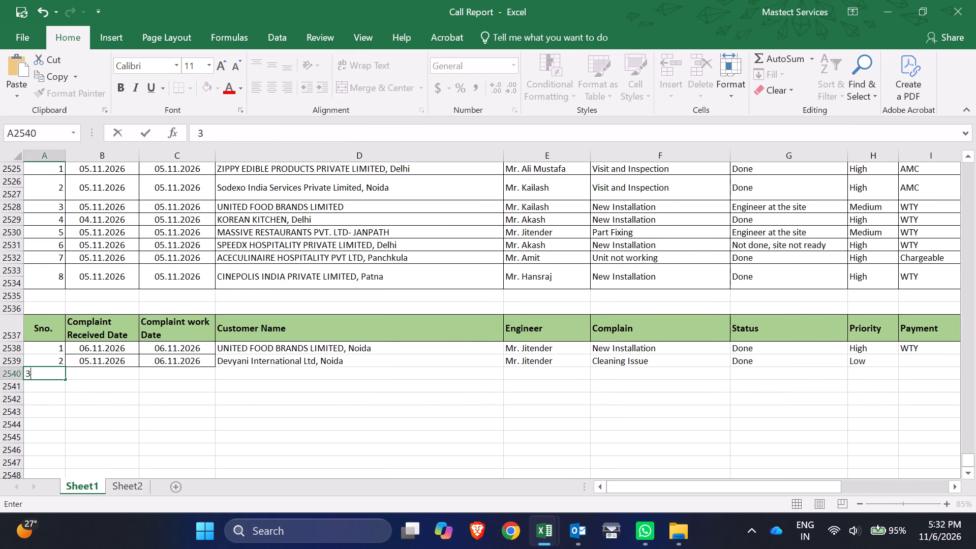
{"action": "key", "text": "Return"}
Fill entry 2's received date 05.11.2026 and work date 06.11.2026 down into entry 3, checking the third call in Daily Calls, and save.
{"action": "key", "text": "Up"}
{"action": "key", "text": "Right"}
{"action": "key", "text": "shift+Right"}
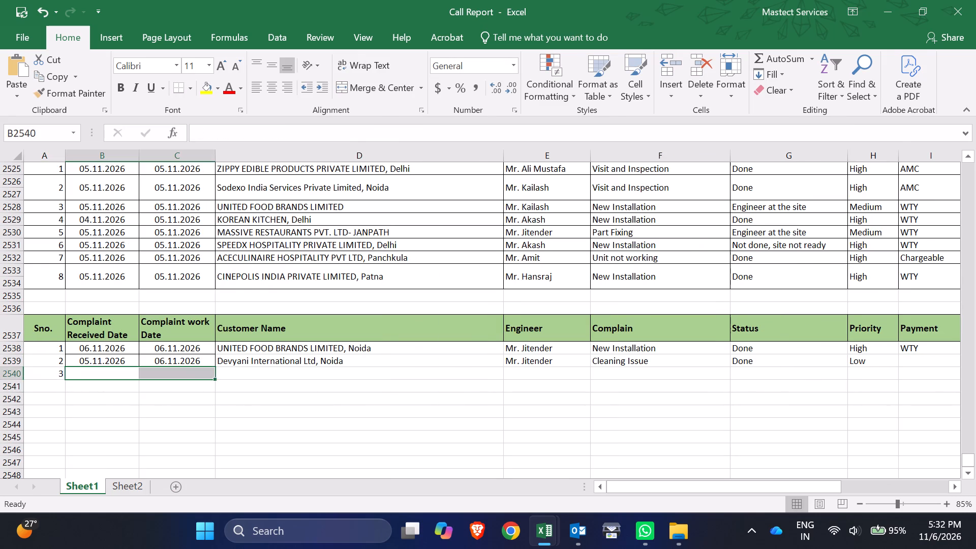
{"action": "key", "text": "ctrl+s"}
{"action": "key", "text": "alt+Tab"}
{"action": "left_click", "coordinate": [335, 384]}
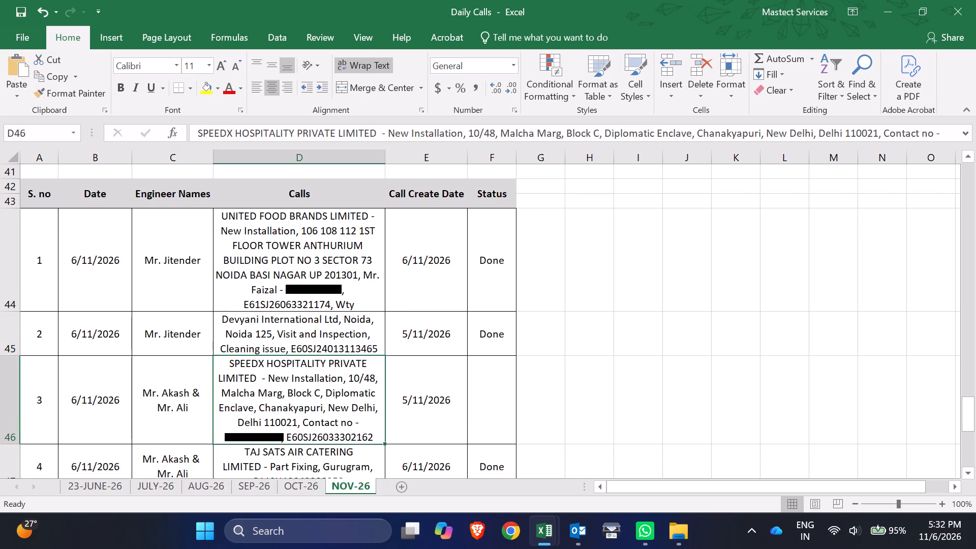
{"action": "key", "text": "alt+Tab"}
{"action": "key", "text": "ctrl+d"}
{"action": "key", "text": "Right"}
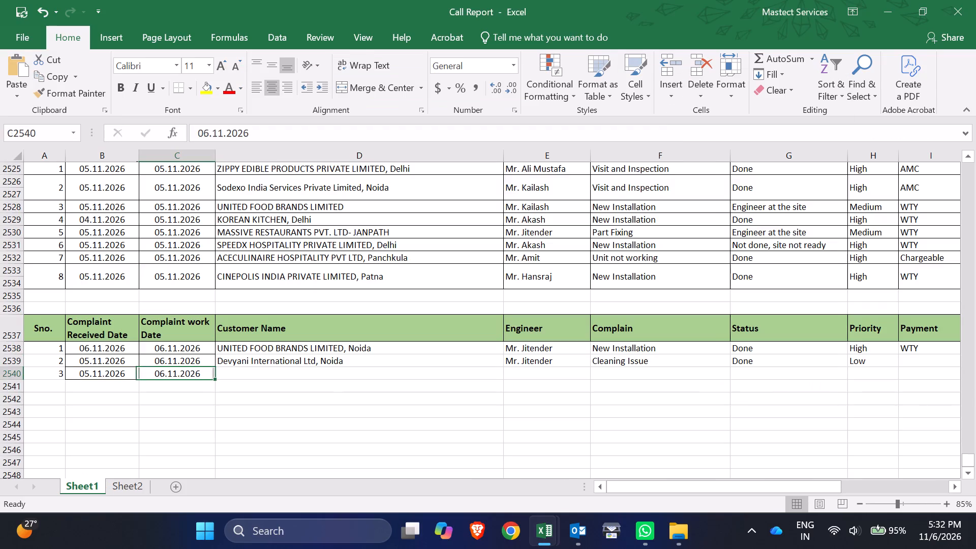
{"action": "key", "text": "Right"}
{"action": "key", "text": "ctrl+s"}
Copy the customer name SPEEDX HOSPITALITY PRIVATE LIMITED from the third 6/11/2026 call in Daily Calls for entry 3 in Call Report.
{"action": "key", "text": "alt+Tab"}
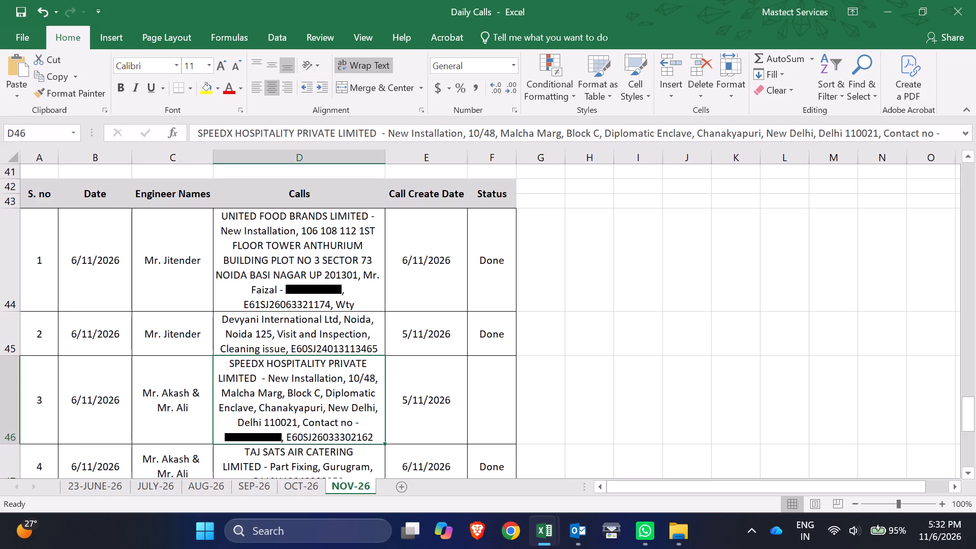
{"action": "left_click", "coordinate": [199, 137]}
{"action": "key", "text": "shift+Right"}
{"action": "key", "text": "shift+Right"}
{"action": "key", "text": "shift+Right"}
{"action": "key", "text": "shift+Right"}
{"action": "key", "text": "shift+Right"}
{"action": "key", "text": "shift+Right"}
{"action": "key", "text": "shift+Right"}
{"action": "key", "text": "shift+Right"}
{"action": "key", "text": "shift+Right"}
{"action": "key", "text": "shift+Right"}
{"action": "key", "text": "shift+Right"}
{"action": "key", "text": "shift+Right"}
{"action": "key", "text": "shift+Right"}
{"action": "key", "text": "shift+Right"}
{"action": "key", "text": "shift+Right"}
{"action": "key", "text": "shift+Right"}
{"action": "key", "text": "shift+Right"}
{"action": "key", "text": "shift+Right"}
{"action": "key", "text": "shift+Right"}
{"action": "key", "text": "shift+Right"}
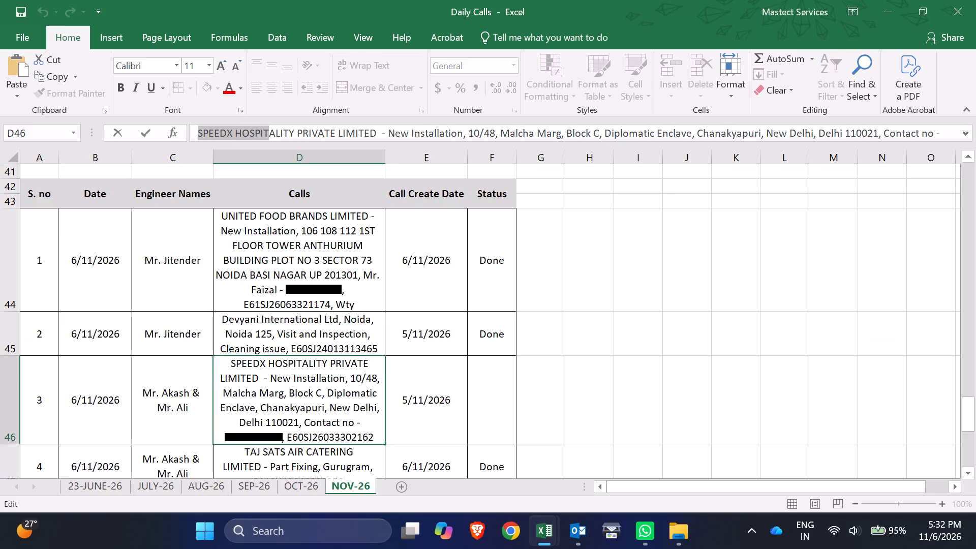
{"action": "key", "text": "shift+Right"}
{"action": "key", "text": "ctrl+c"}
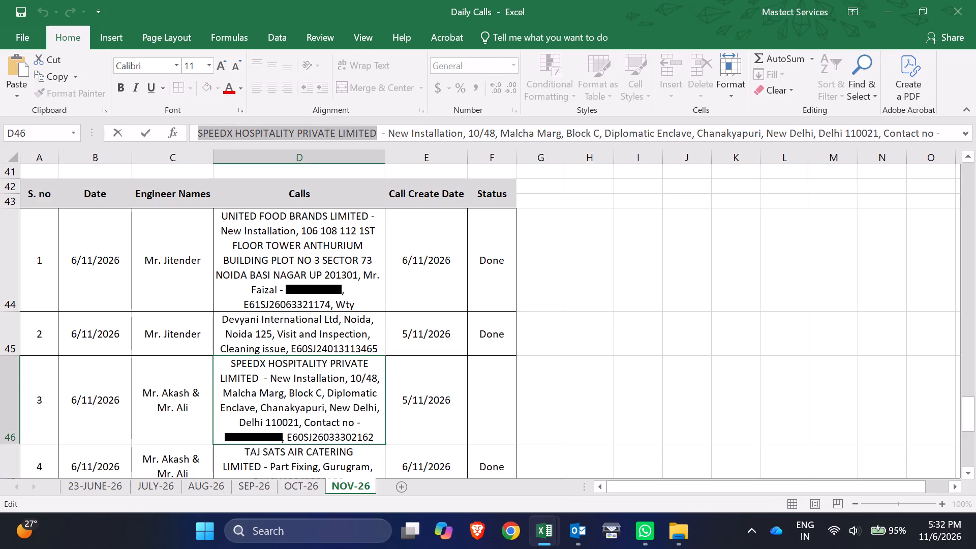
{"action": "key", "text": "alt+Tab"}
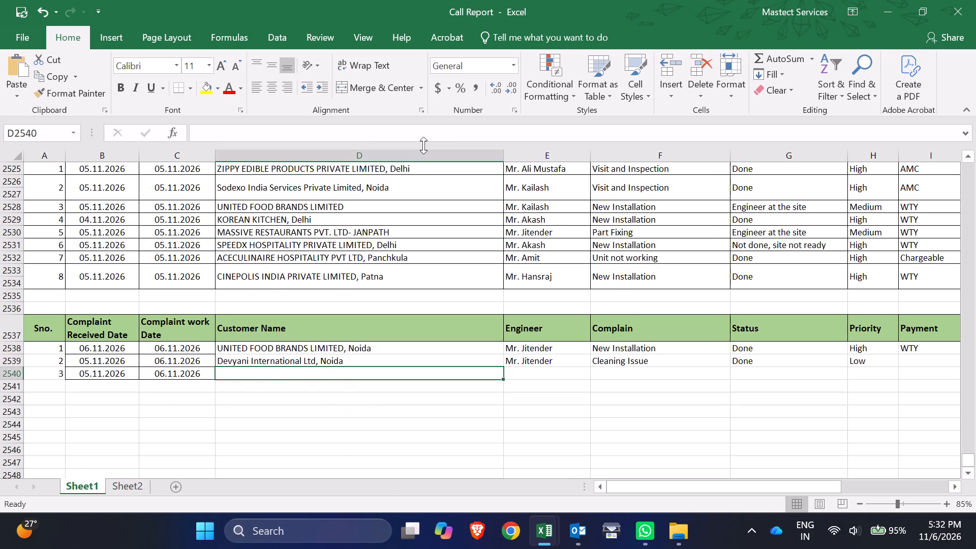
Paste the copied company name into entry 3's Customer Name in Call Report, append ", Delhi", and save.
{"action": "key", "text": "ctrl+v"}
{"action": "key", "text": "ctrl+s"}
{"action": "left_click", "coordinate": [418, 133]}
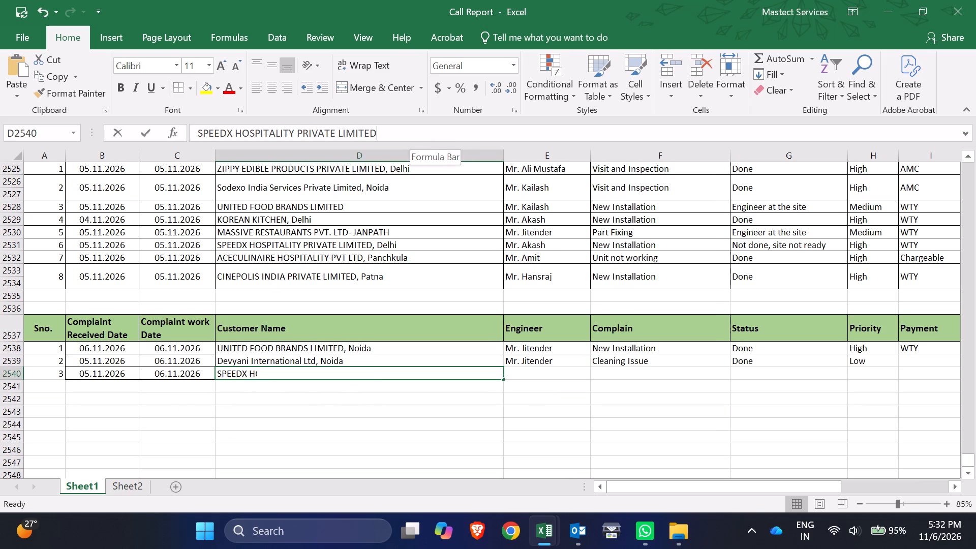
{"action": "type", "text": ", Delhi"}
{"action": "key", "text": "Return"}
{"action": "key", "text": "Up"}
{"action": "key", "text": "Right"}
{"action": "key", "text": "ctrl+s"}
Check the third call in Daily Calls and enter its two engineers, joined by "&", as entry 3's Engineer.
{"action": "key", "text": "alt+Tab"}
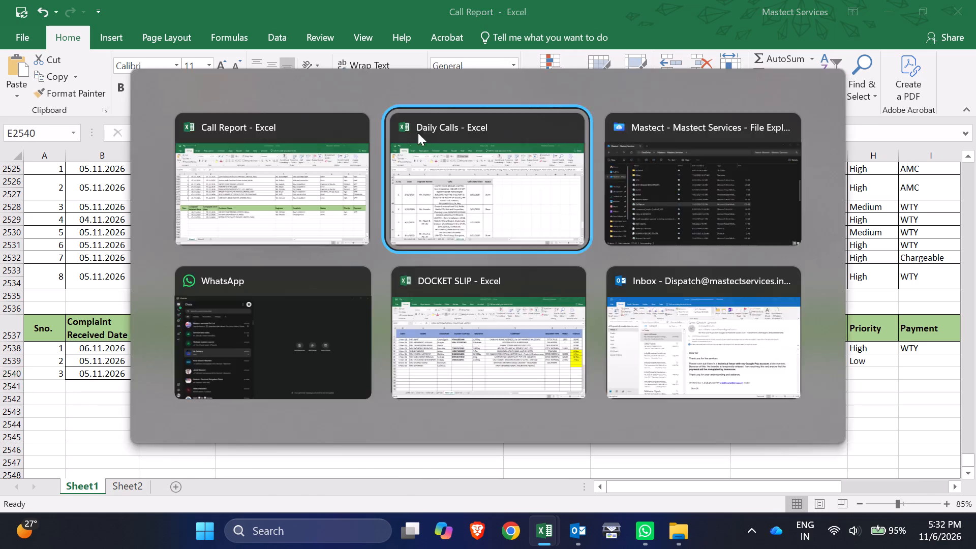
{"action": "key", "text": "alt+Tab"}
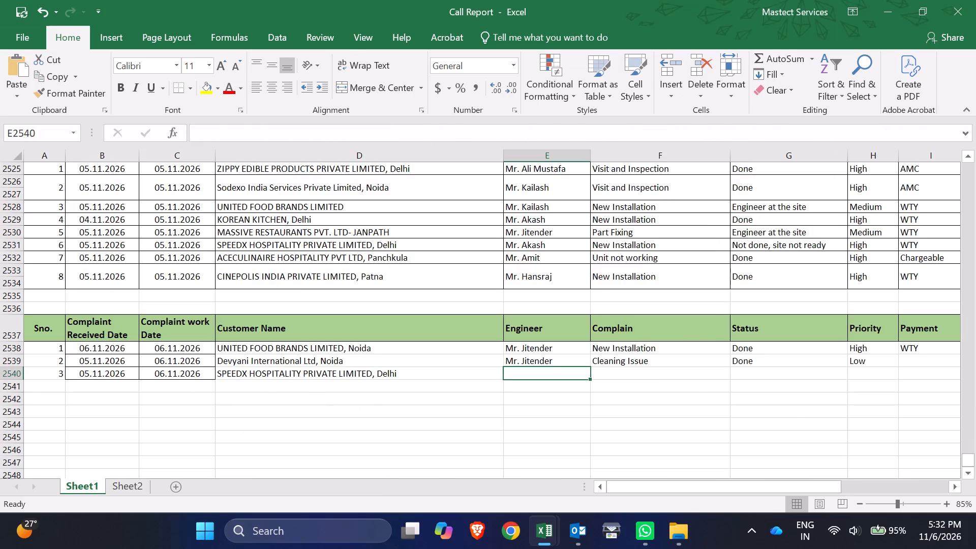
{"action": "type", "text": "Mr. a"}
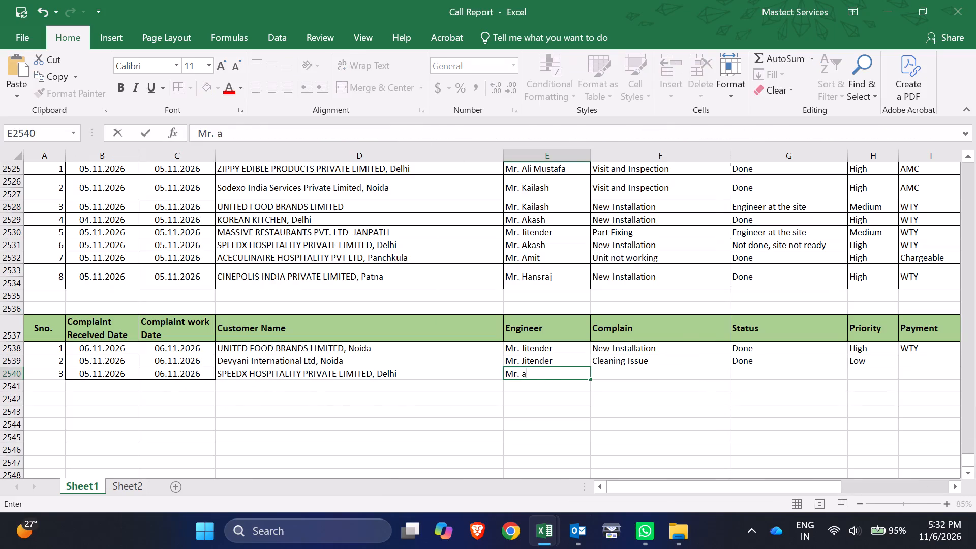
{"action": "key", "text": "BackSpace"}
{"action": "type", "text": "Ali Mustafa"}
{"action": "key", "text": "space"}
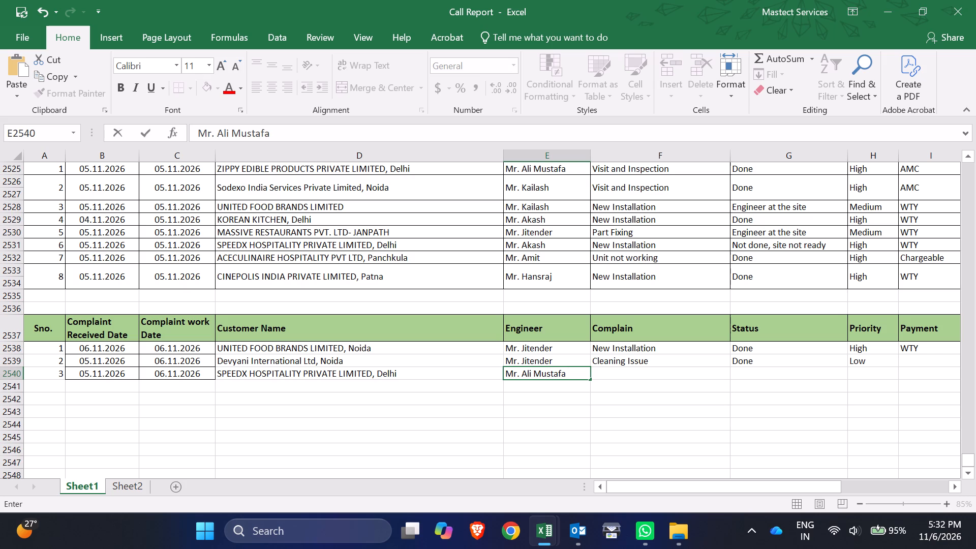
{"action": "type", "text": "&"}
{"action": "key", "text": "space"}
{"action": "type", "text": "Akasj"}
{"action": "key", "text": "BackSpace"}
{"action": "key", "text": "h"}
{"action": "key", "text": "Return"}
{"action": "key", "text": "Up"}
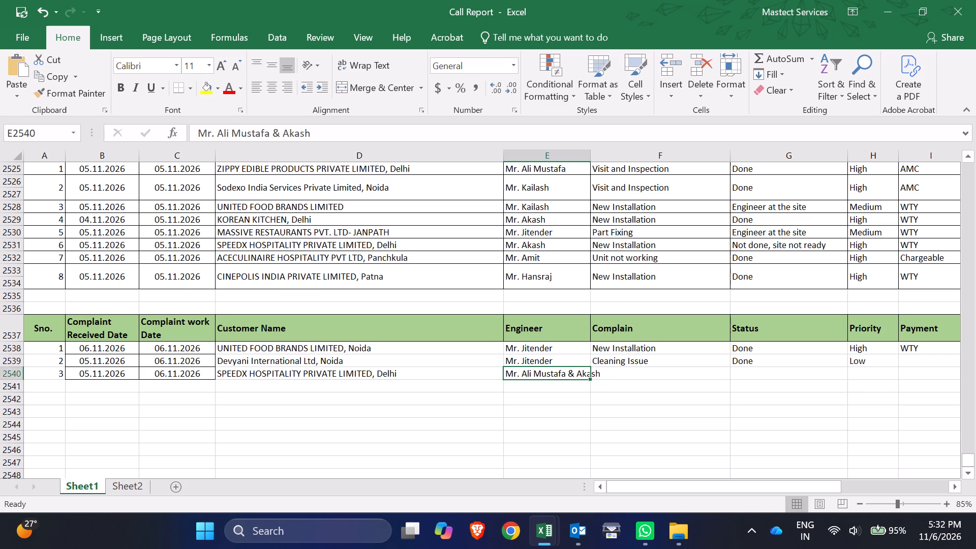
Widen the Engineer column to fit entry 3's two engineer names and save the workbook.
{"action": "left_click_drag", "start_coordinate": [590, 155], "coordinate": [592, 156]}
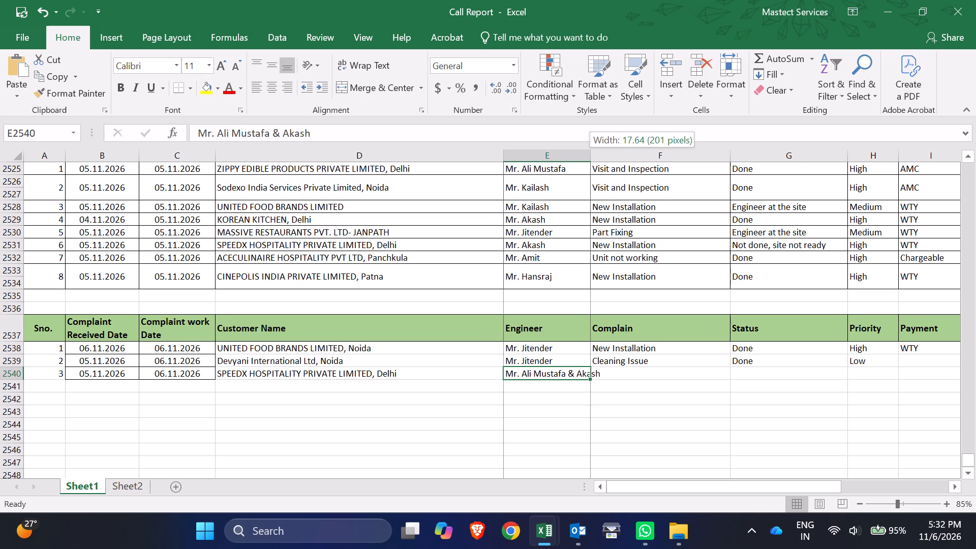
{"action": "left_click_drag", "start_coordinate": [592, 156], "coordinate": [602, 156]}
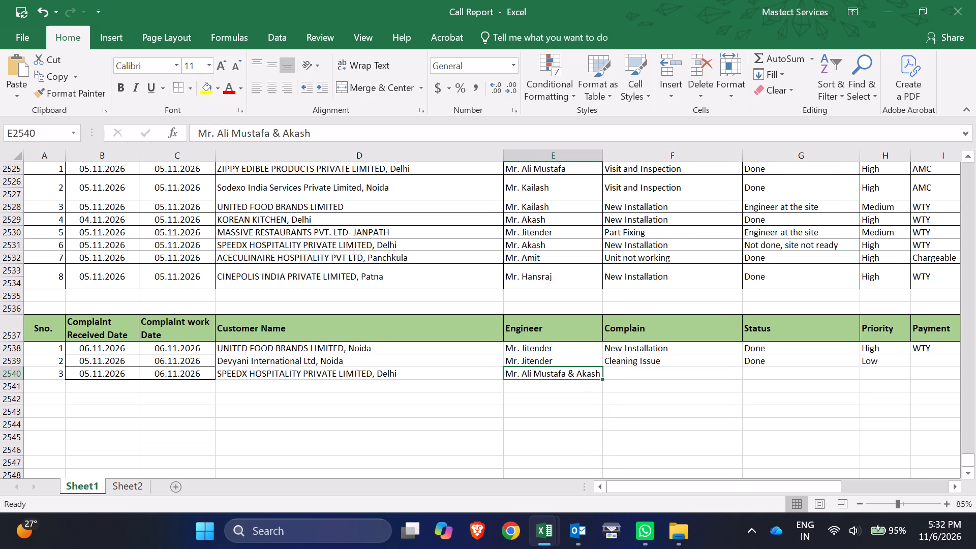
{"action": "left_click", "coordinate": [545, 349]}
{"action": "key", "text": "ctrl+s"}
Consult the third call in Daily Calls and set entry 3's Complain to New Installation in Call Report.
{"action": "key", "text": "Down"}
{"action": "key", "text": "Down"}
{"action": "key", "text": "Right"}
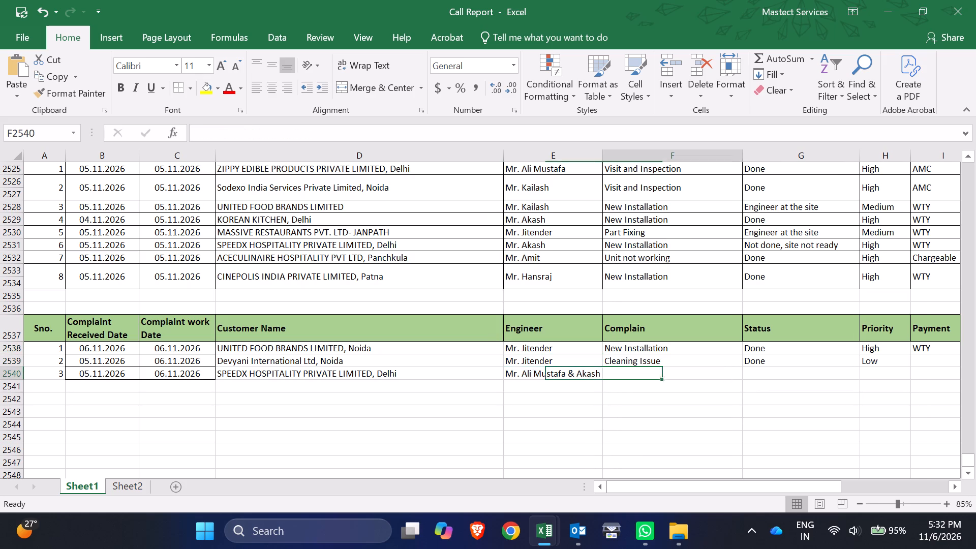
{"action": "key", "text": "alt+Tab"}
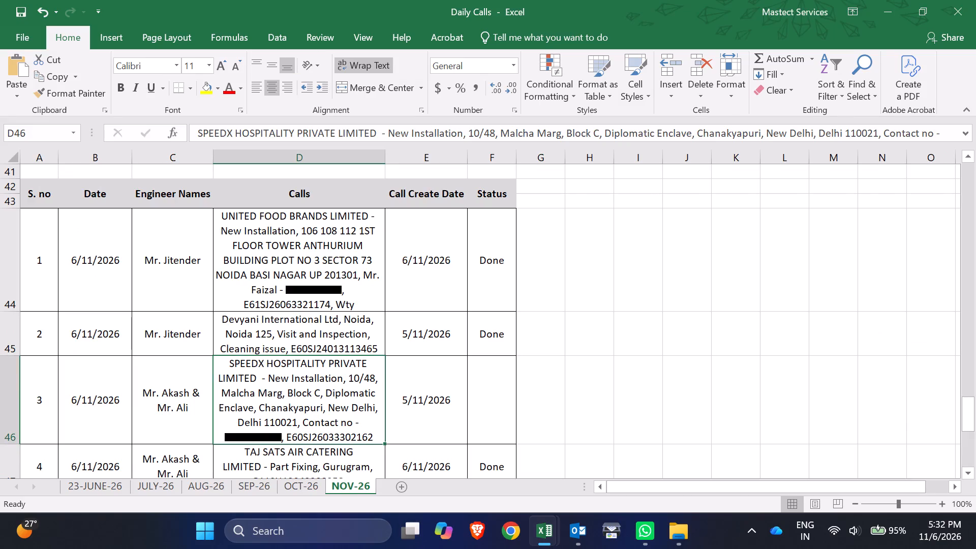
{"action": "key", "text": "alt+Tab"}
{"action": "key", "text": "alt+Tab"}
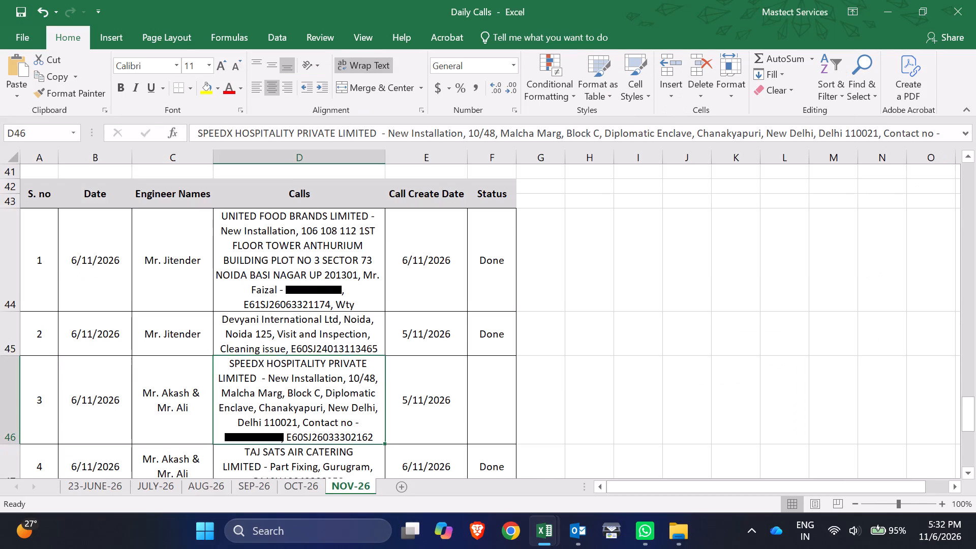
{"action": "key", "text": "alt+Tab"}
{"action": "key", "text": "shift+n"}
{"action": "key", "text": "Return"}
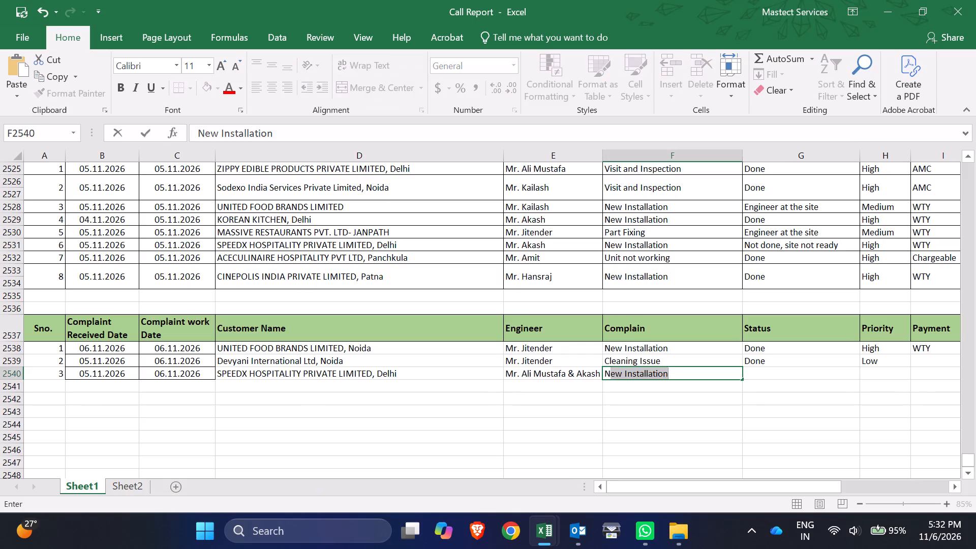
Complete entry 3's Complain as New Installation and set its Payment to WTY, consulting the SPEEDX call in Daily Calls.
{"action": "key", "text": "Up"}
{"action": "key", "text": "Right"}
{"action": "key", "text": "alt+Tab"}
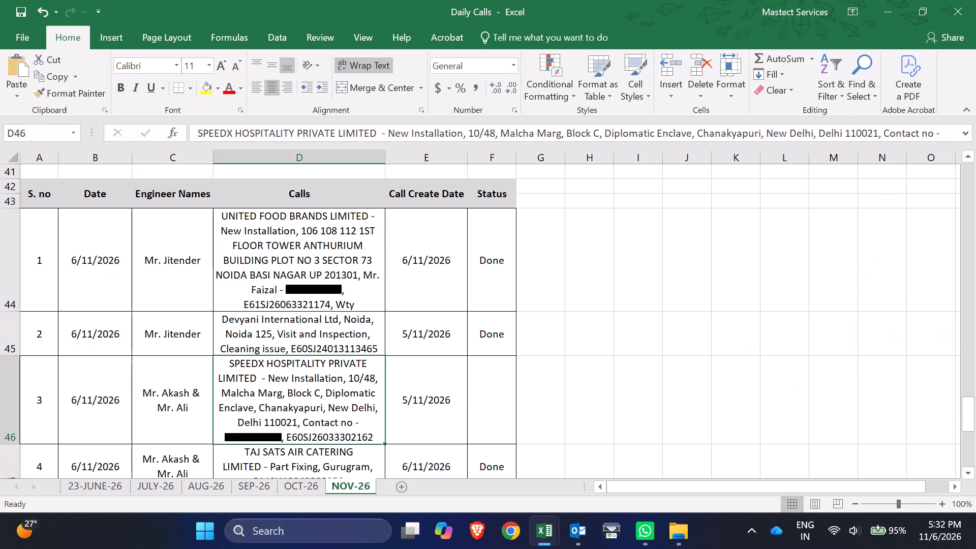
{"action": "key", "text": "alt+Tab"}
{"action": "key", "text": "Right"}
{"action": "key", "text": "Right"}
{"action": "key", "text": "alt+Tab"}
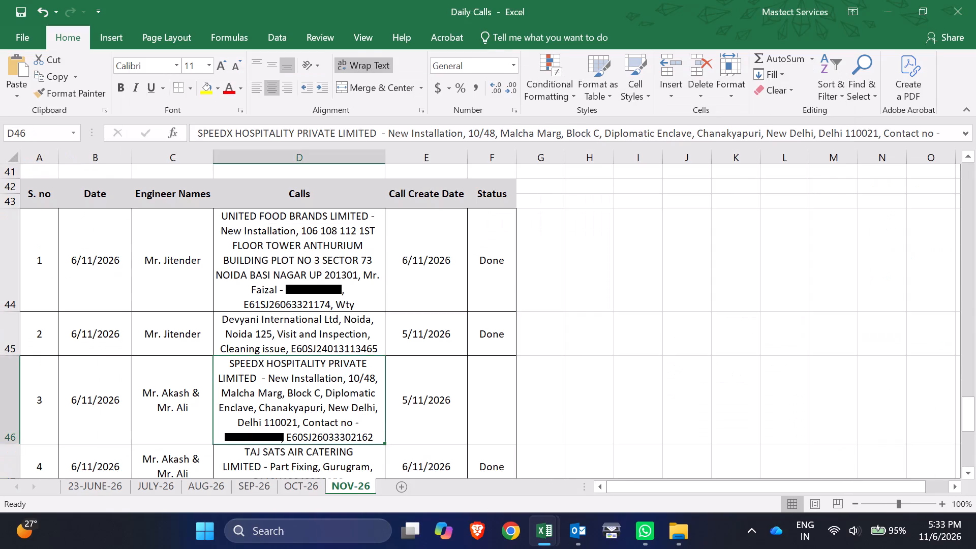
{"action": "key", "text": "alt+Tab"}
{"action": "key", "text": "shift+w"}
{"action": "key", "text": "Return"}
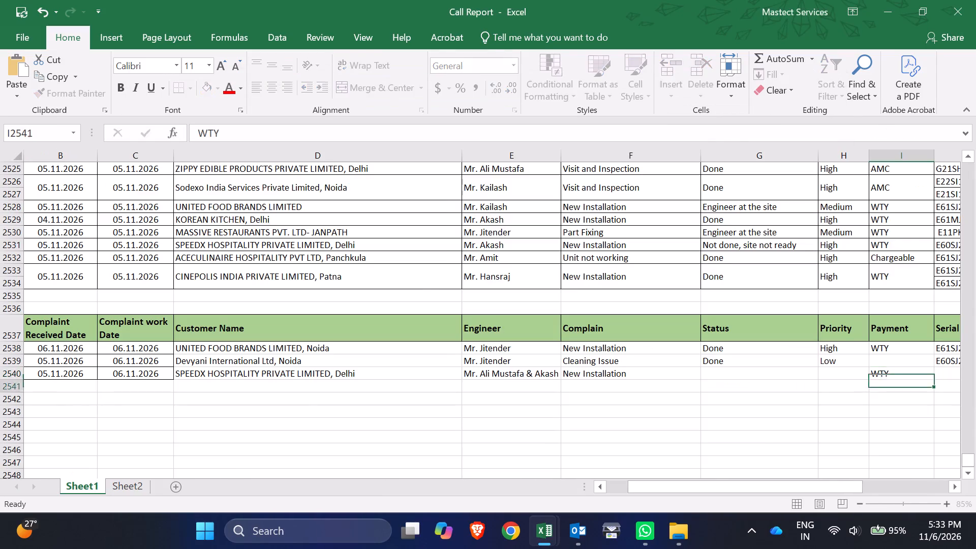
{"action": "key", "text": "alt+Tab"}
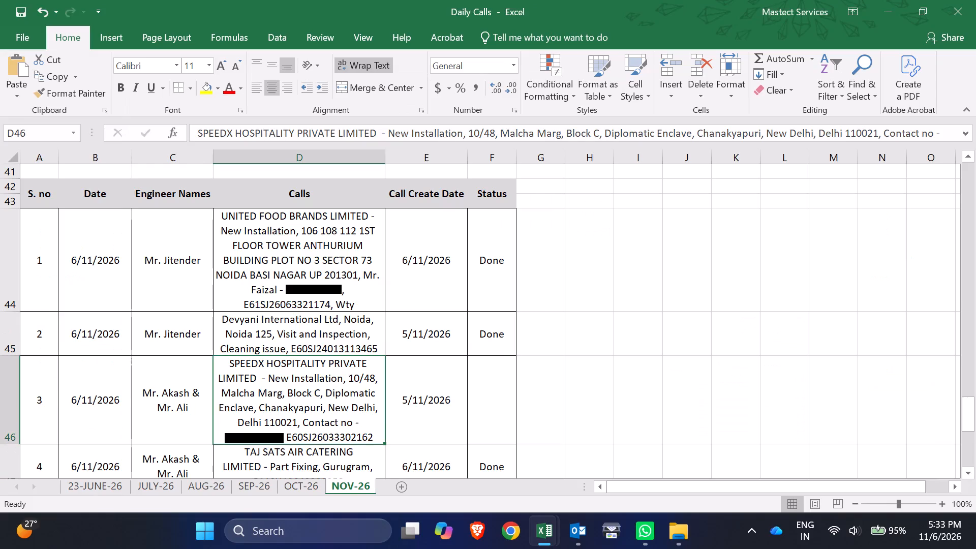
{"action": "key", "text": "alt+Tab"}
{"action": "key", "text": "Up"}
{"action": "key", "text": "Right"}
{"action": "key", "text": "alt+Tab"}
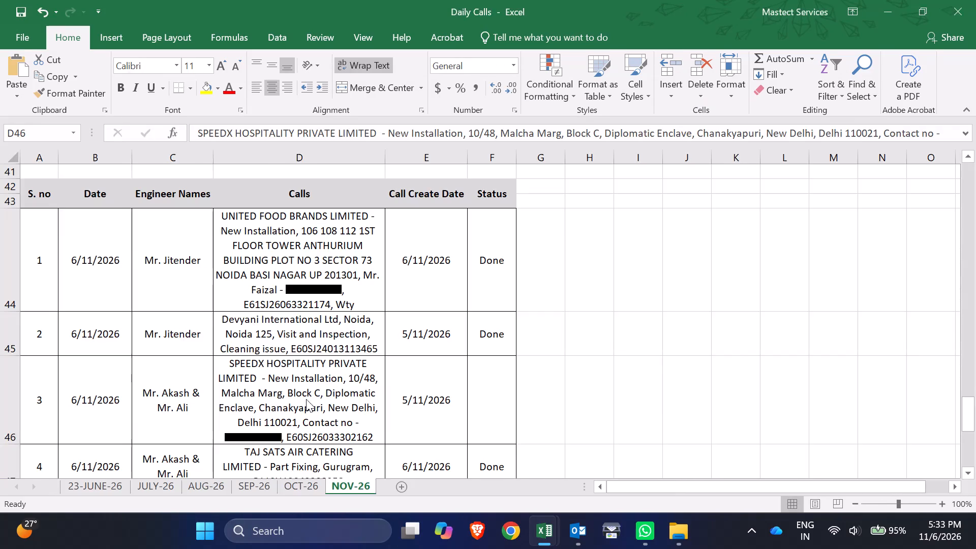
{"action": "triple_click", "coordinate": [324, 437]}
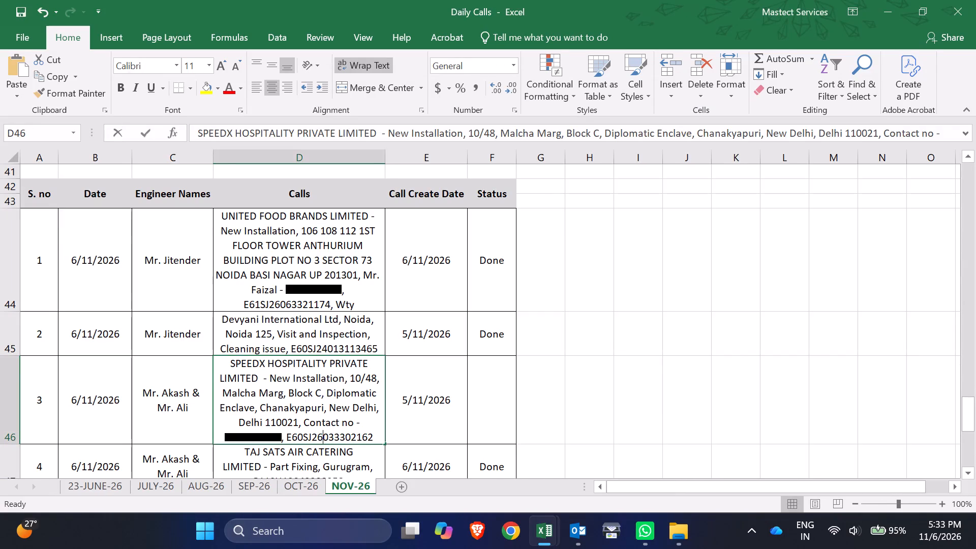
{"action": "left_click", "coordinate": [324, 437]}
{"action": "key", "text": "ctrl+c"}
{"action": "key", "text": "alt+Tab"}
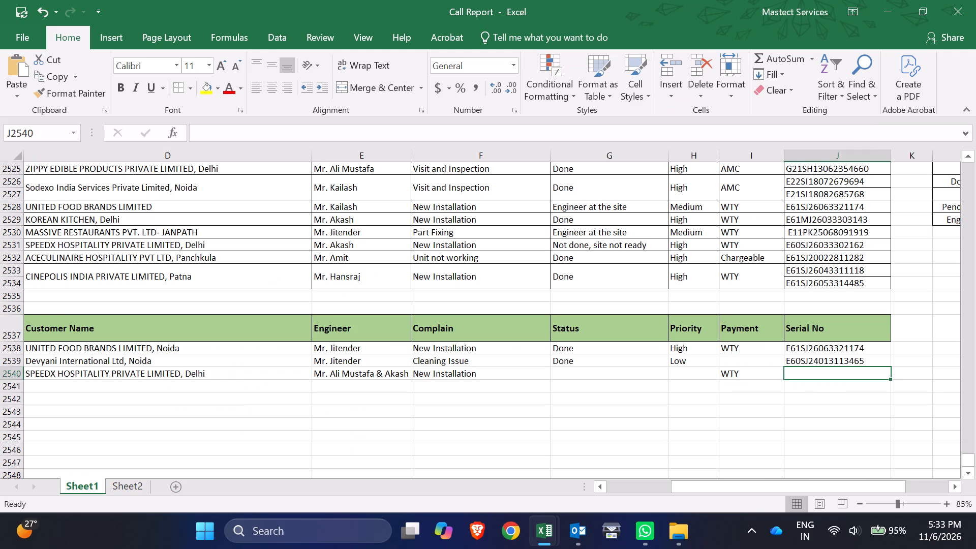
{"action": "key", "text": "ctrl+v"}
{"action": "key", "text": "Return"}
Start entry 4 by entering 4 in the Sno. column below entry 3, and save Call Report.
{"action": "key", "text": "Left"}
{"action": "key", "text": "Left"}
{"action": "key", "text": "Left"}
{"action": "key", "text": "Left"}
{"action": "key", "text": "Left"}
{"action": "key", "text": "Left"}
{"action": "key", "text": "Left"}
{"action": "key", "text": "Left"}
{"action": "key", "text": "Left"}
{"action": "key", "text": "Left"}
{"action": "key", "text": "Left"}
{"action": "key", "text": "Left"}
{"action": "key", "text": "Left"}
{"action": "key", "text": "Left"}
{"action": "key", "text": "Left"}
{"action": "key", "text": "Left"}
{"action": "key", "text": "Left"}
{"action": "key", "text": "Left"}
{"action": "key", "text": "Left"}
{"action": "key", "text": "Left"}
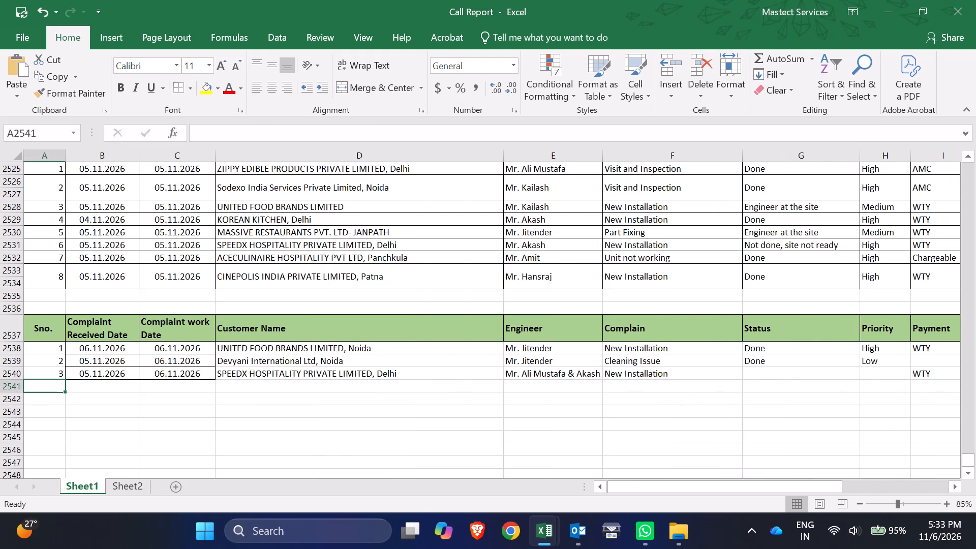
{"action": "key", "text": "4"}
{"action": "key", "text": "Return"}
{"action": "key", "text": "Up"}
{"action": "key", "text": "Right"}
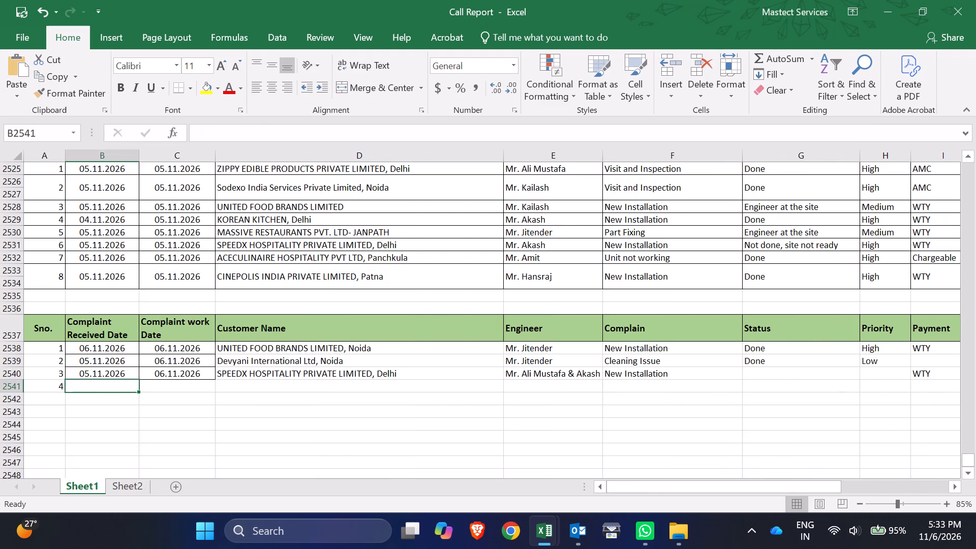
{"action": "key", "text": "ctrl+s"}
Check the fourth call in Daily Calls, copy entry 1's received and work dates, both 06.11.2026, into entry 4, and save.
{"action": "key", "text": "Right"}
{"action": "key", "text": "alt+Tab"}
{"action": "key", "text": "Down"}
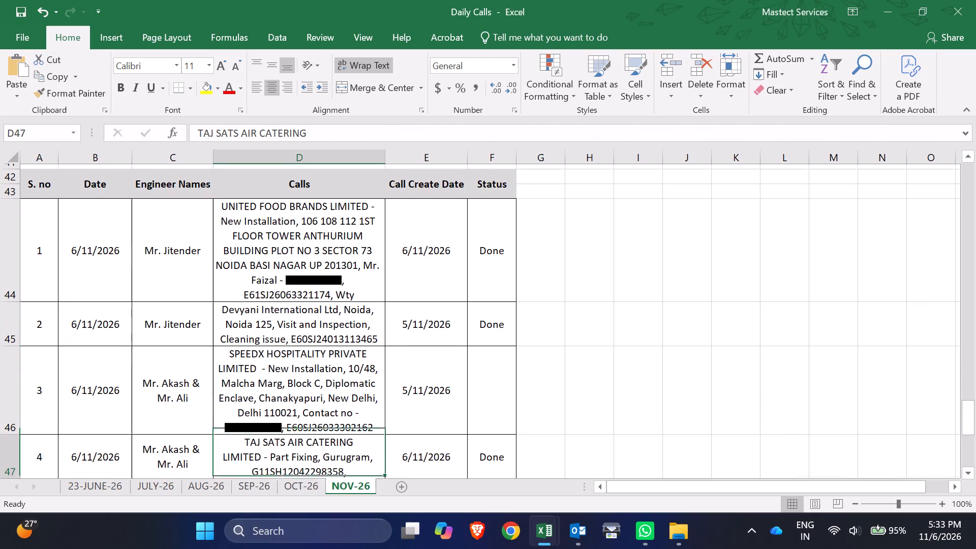
{"action": "key", "text": "alt+Tab"}
{"action": "key", "text": "Up"}
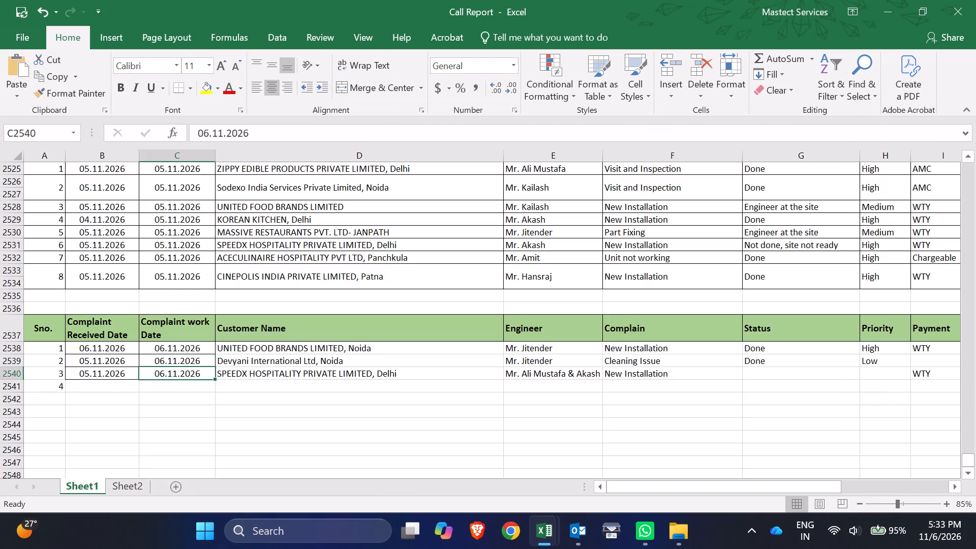
{"action": "key", "text": "Up"}
{"action": "key", "text": "Left"}
{"action": "key", "text": "Up"}
{"action": "key", "text": "shift+Right"}
{"action": "key", "text": "ctrl+c"}
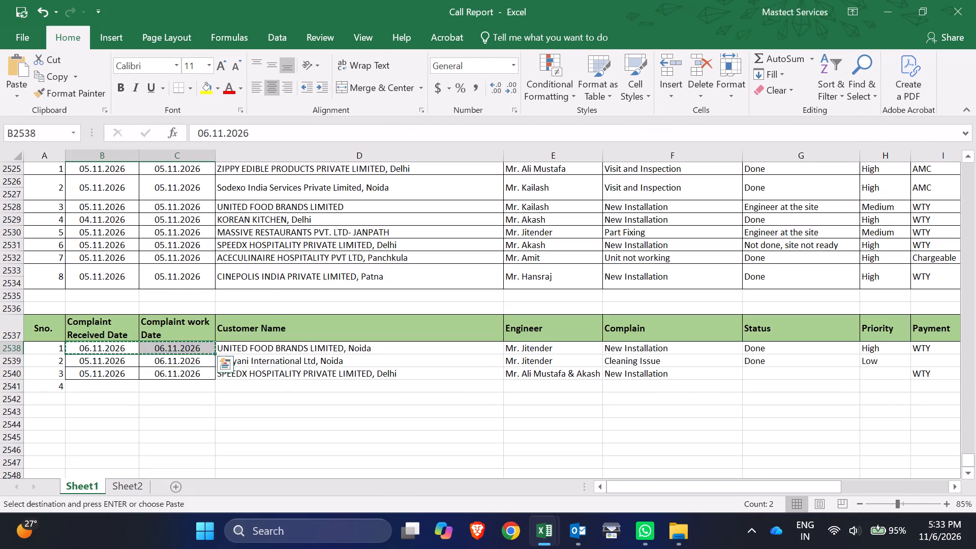
{"action": "key", "text": "Down"}
{"action": "key", "text": "Down"}
{"action": "key", "text": "Down"}
{"action": "key", "text": "ctrl+v"}
{"action": "key", "text": "ctrl+s"}
{"action": "key", "text": "Return"}
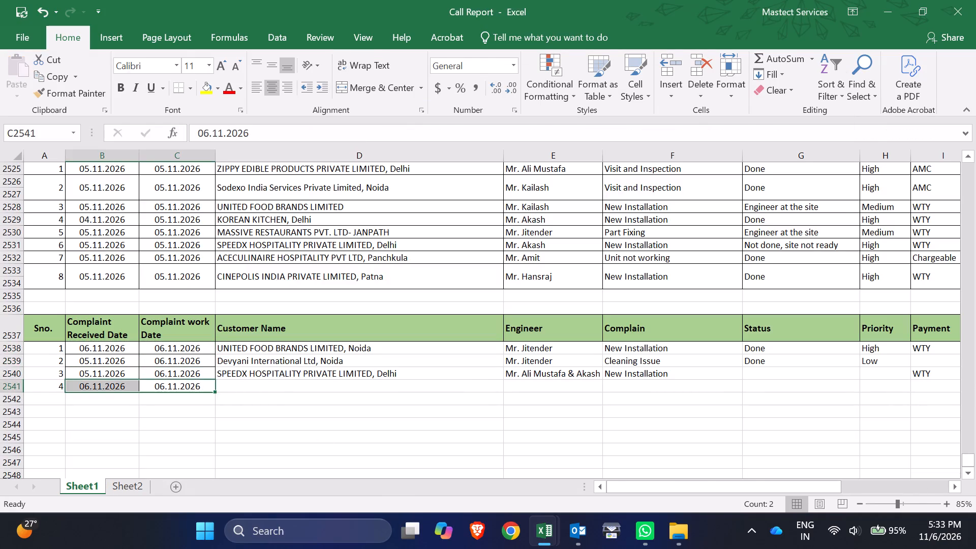
{"action": "key", "text": "Right"}
{"action": "key", "text": "Right"}
{"action": "key", "text": "ctrl+s"}
{"action": "key", "text": "Left"}
{"action": "key", "text": "Left"}
Copy the customer name TAJ SATS AIR CATERING LIMITED from the fourth call in Daily Calls into entry 4's Customer Name in Call Report.
{"action": "key", "text": "alt+Tab"}
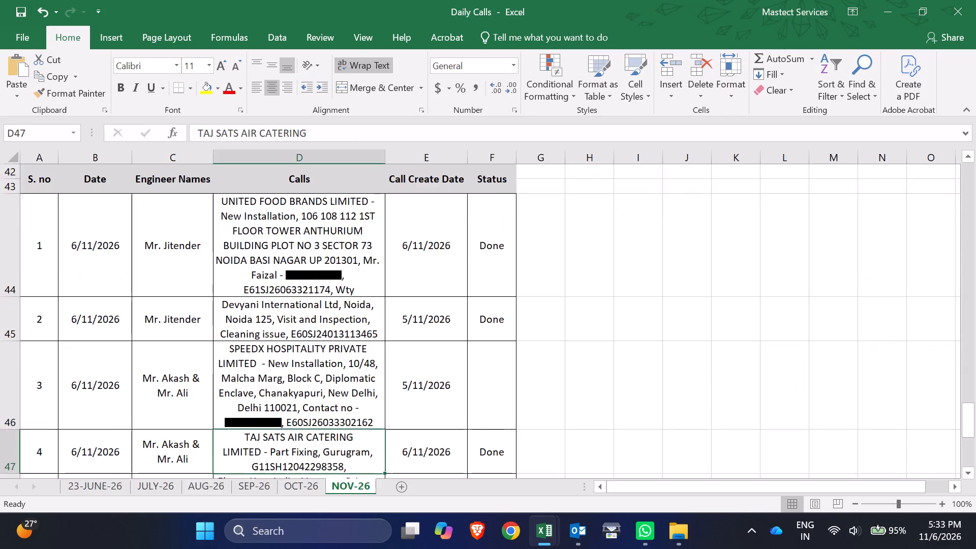
{"action": "key", "text": "alt+Tab"}
{"action": "key", "text": "Right"}
{"action": "key", "text": "alt+Tab"}
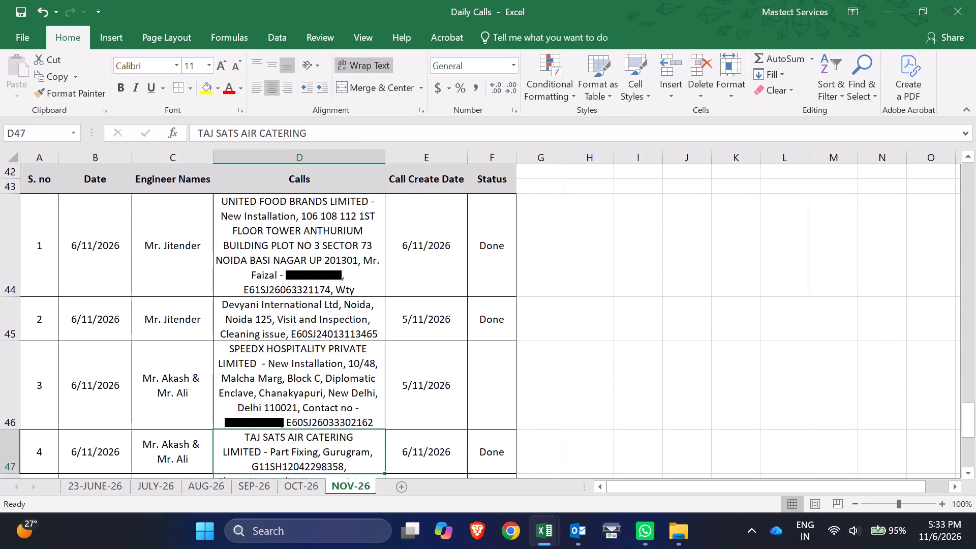
{"action": "double_click", "coordinate": [249, 438]}
{"action": "key", "text": "shift+Right"}
{"action": "key", "text": "Left"}
{"action": "key", "text": "Left"}
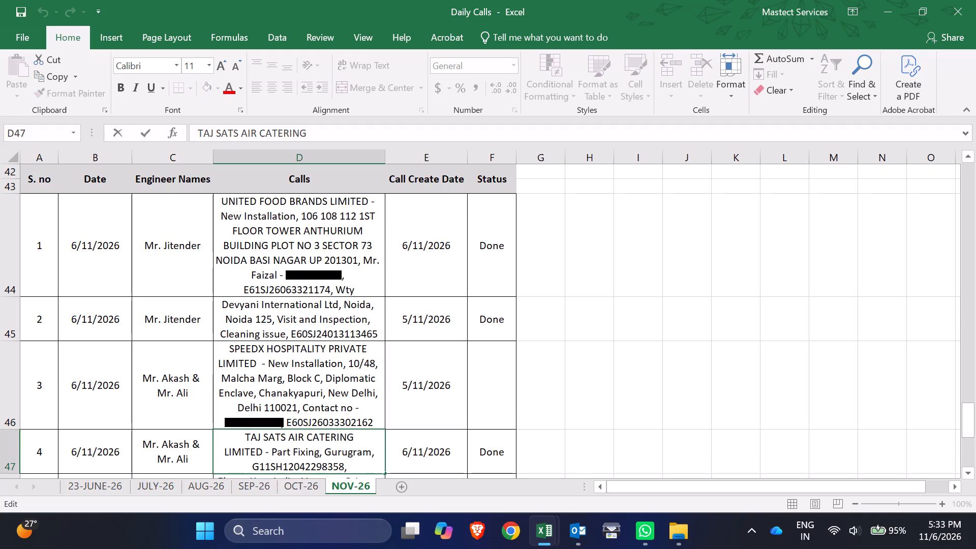
{"action": "key", "text": "shift+Right"}
{"action": "key", "text": "shift+Right"}
{"action": "key", "text": "shift+Right"}
{"action": "key", "text": "shift+Right"}
{"action": "key", "text": "shift+Right"}
{"action": "key", "text": "shift+Right"}
{"action": "key", "text": "shift+Right"}
{"action": "key", "text": "shift+Right"}
{"action": "key", "text": "shift+Right"}
{"action": "key", "text": "shift+Right"}
{"action": "key", "text": "shift+Right"}
{"action": "key", "text": "shift+Right"}
{"action": "key", "text": "shift+Right"}
{"action": "key", "text": "shift+Right"}
{"action": "key", "text": "shift+Right"}
{"action": "key", "text": "shift+Right"}
{"action": "key", "text": "shift+Right"}
{"action": "key", "text": "shift+Right"}
{"action": "key", "text": "shift+Right"}
{"action": "key", "text": "shift+Right"}
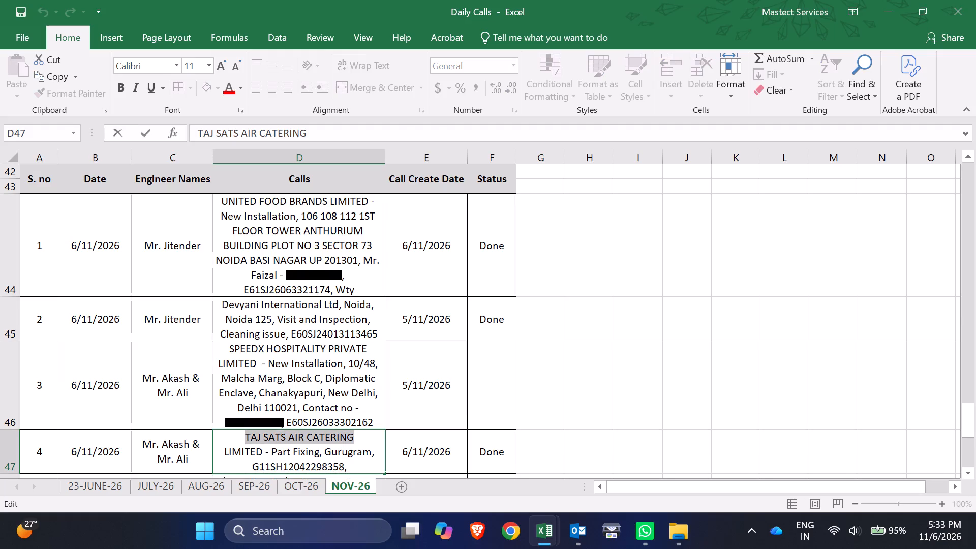
{"action": "key", "text": "shift+Right"}
{"action": "key", "text": "shift+Right"}
{"action": "key", "text": "shift+Right"}
{"action": "key", "text": "shift+Right"}
{"action": "key", "text": "shift+Right"}
{"action": "key", "text": "shift+Right"}
{"action": "key", "text": "shift+Right"}
{"action": "key", "text": "shift+Right"}
{"action": "key", "text": "shift+Left"}
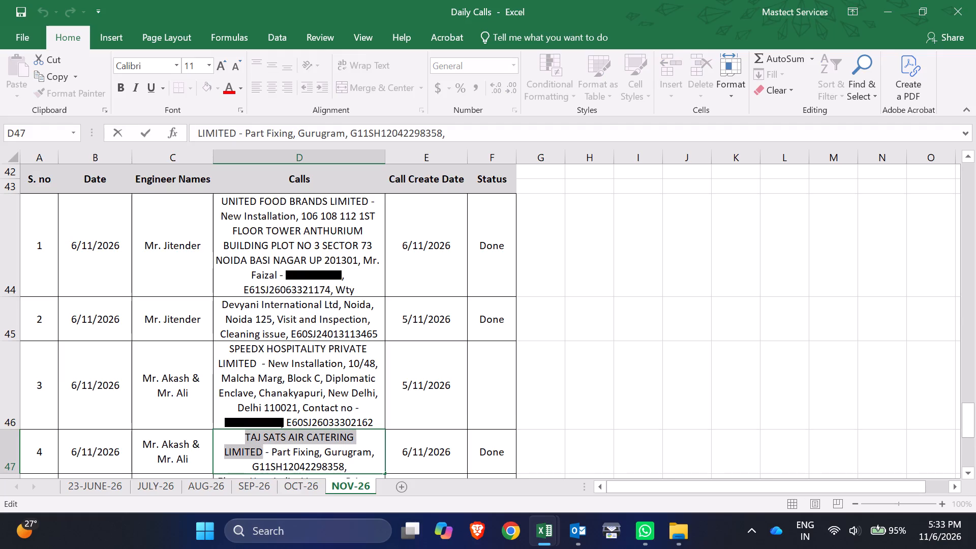
{"action": "key", "text": "shift+Right"}
{"action": "key", "text": "ctrl+c"}
{"action": "key", "text": "alt+Tab"}
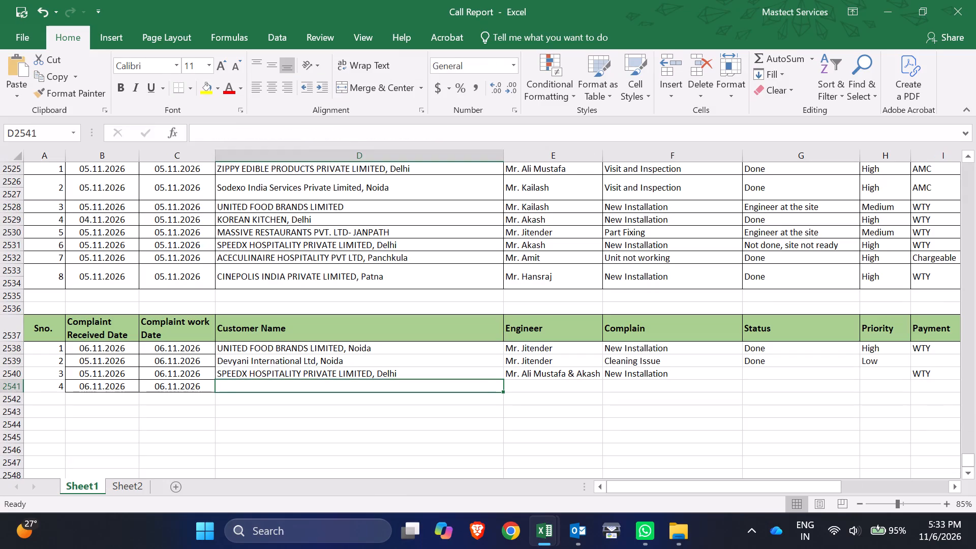
{"action": "left_click", "coordinate": [258, 131]}
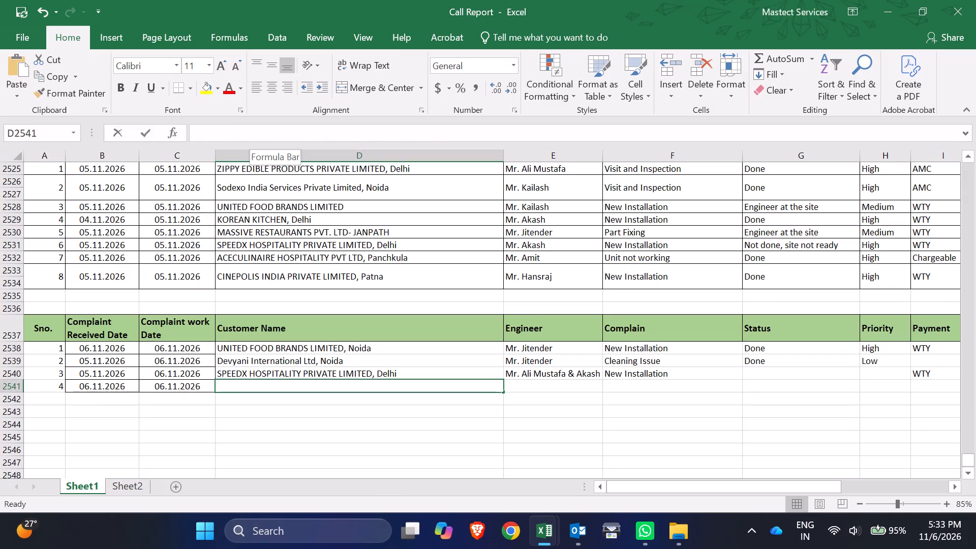
{"action": "key", "text": "ctrl+v"}
{"action": "key", "text": "Return"}
{"action": "key", "text": "Up"}
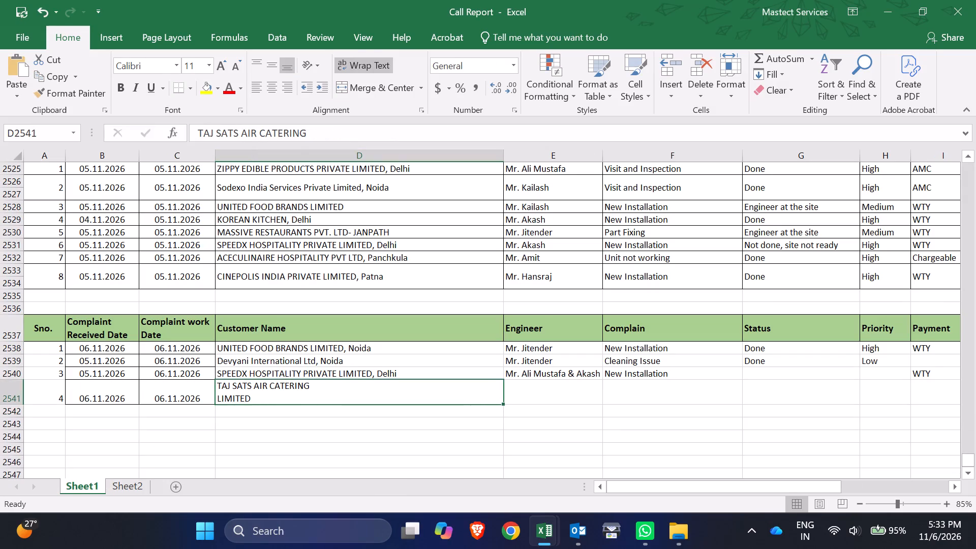
Remove the line break in entry 4's Customer Name so it reads TAJ SATS AIR CATERING LIMITED on one line, and save.
{"action": "double_click", "coordinate": [224, 396]}
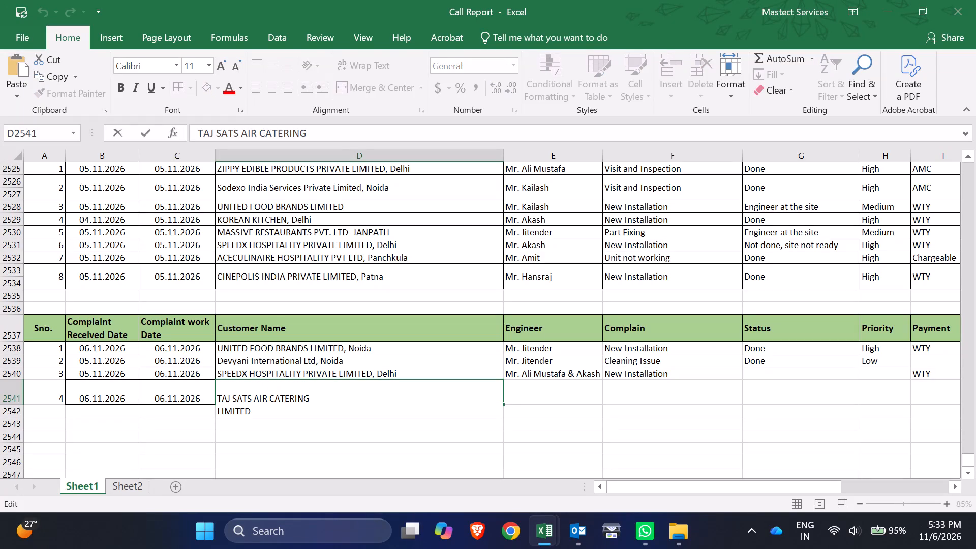
{"action": "key", "text": "Down"}
{"action": "key", "text": "Left"}
{"action": "key", "text": "BackSpace"}
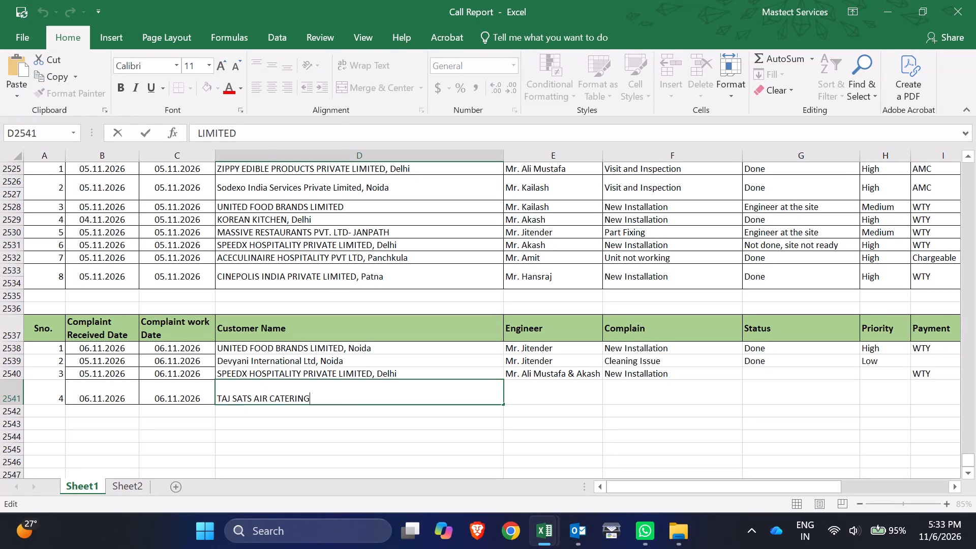
{"action": "key", "text": "space"}
{"action": "key", "text": "Return"}
{"action": "key", "text": "Up"}
{"action": "key", "text": "Right"}
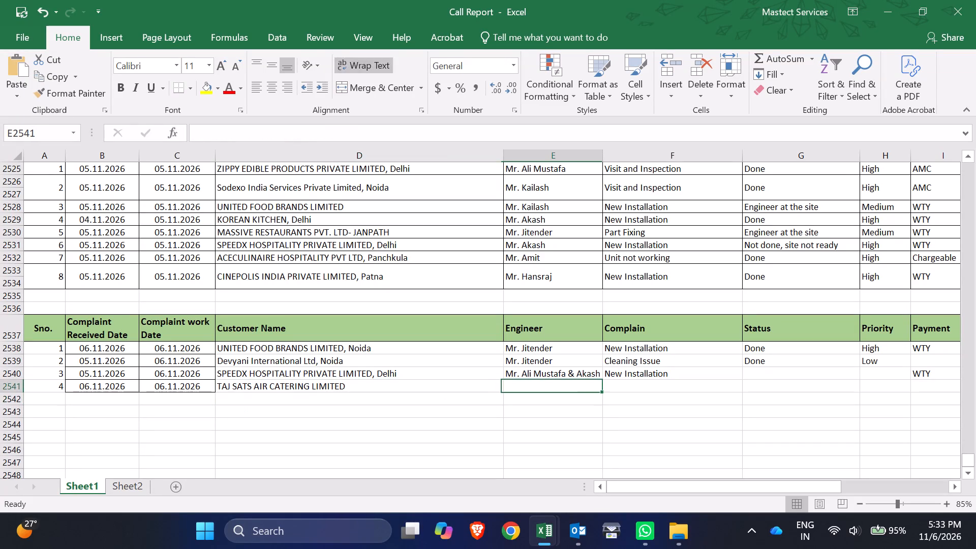
{"action": "key", "text": "ctrl+s"}
Check the fourth call's location in Daily Calls, append ", Gurugram" to entry 4's Customer Name, and save Call Report.
{"action": "key", "text": "alt+Tab"}
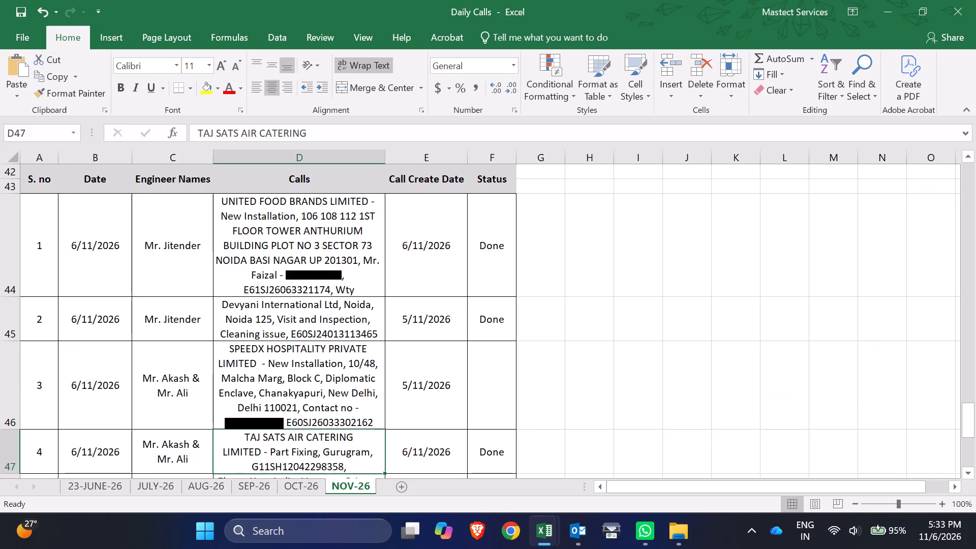
{"action": "key", "text": "alt+Tab"}
{"action": "key", "text": "Left"}
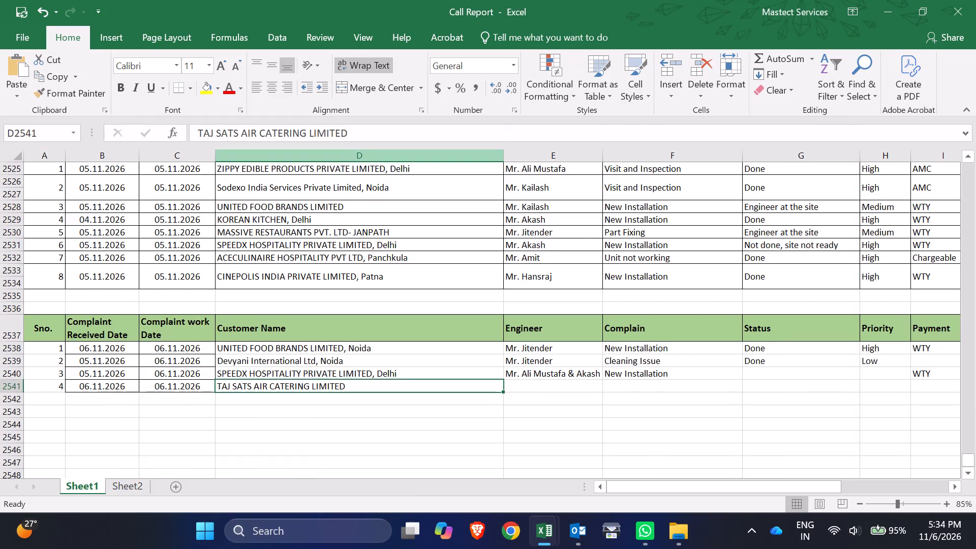
{"action": "left_click", "coordinate": [374, 132]}
{"action": "type", "text": ", G"}
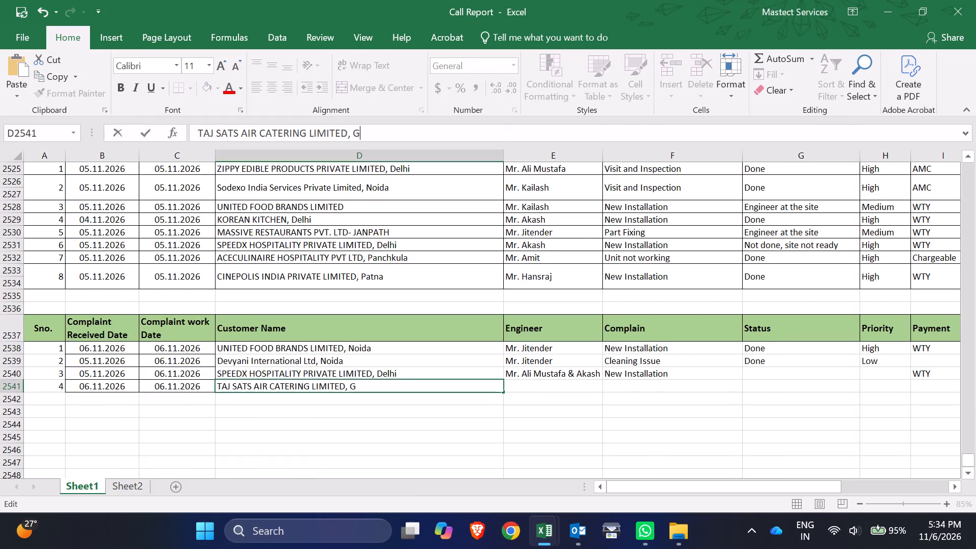
{"action": "type", "text": "urugram"}
{"action": "key", "text": "Return"}
{"action": "key", "text": "Up"}
{"action": "key", "text": "Right"}
{"action": "key", "text": "ctrl+s"}
Check the fourth call's engineers in Daily Calls and fill entry 4's Engineer from entry 3 above.
{"action": "key", "text": "alt+Tab"}
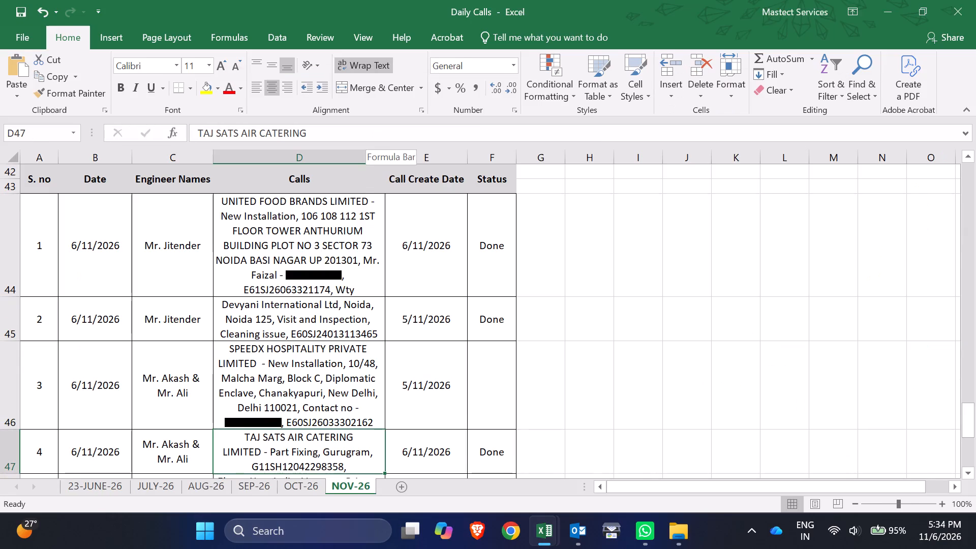
{"action": "key", "text": "alt+Tab"}
{"action": "key", "text": "ctrl+d"}
{"action": "key", "text": "Right"}
Set entry 4's Complain to Part Fixing, consulting the TAJ SATS call in Daily Calls.
{"action": "key", "text": "alt+Tab"}
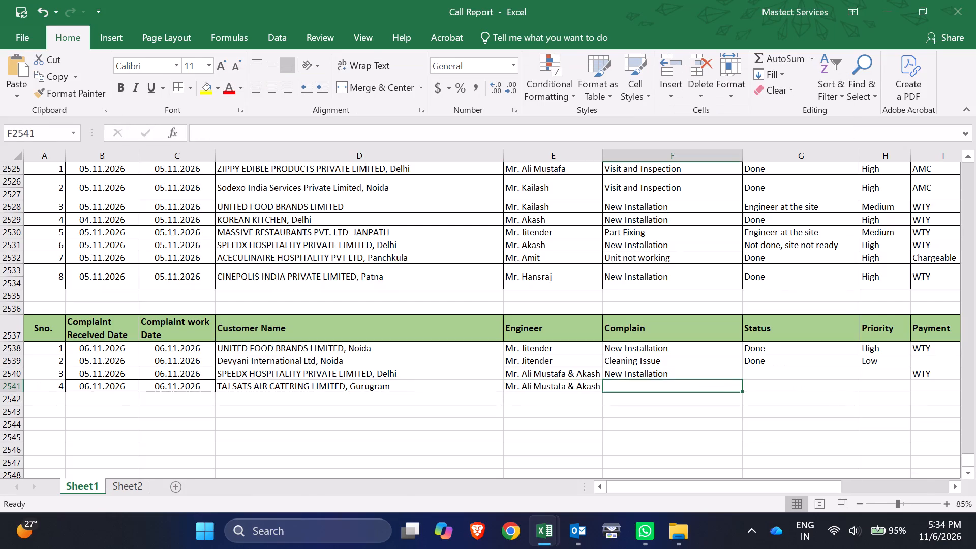
{"action": "key", "text": "alt+Tab"}
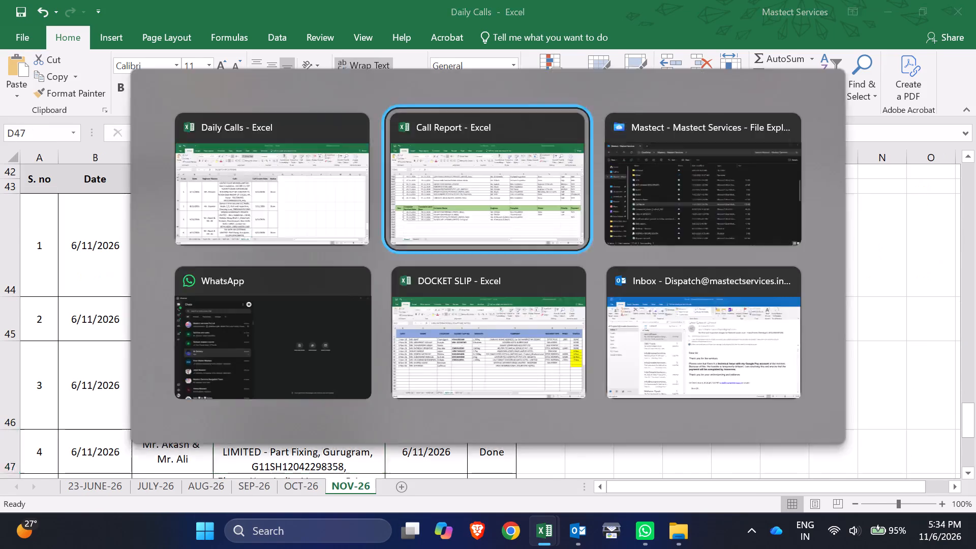
{"action": "key", "text": "alt+Tab"}
{"action": "key", "text": "alt+Tab"}
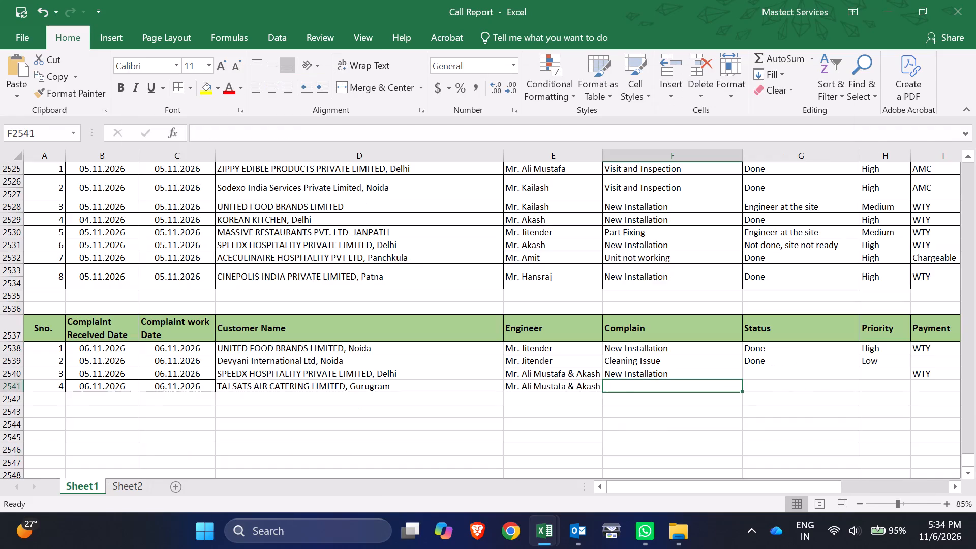
{"action": "type", "text": "Part Fixing"}
{"action": "key", "text": "Return"}
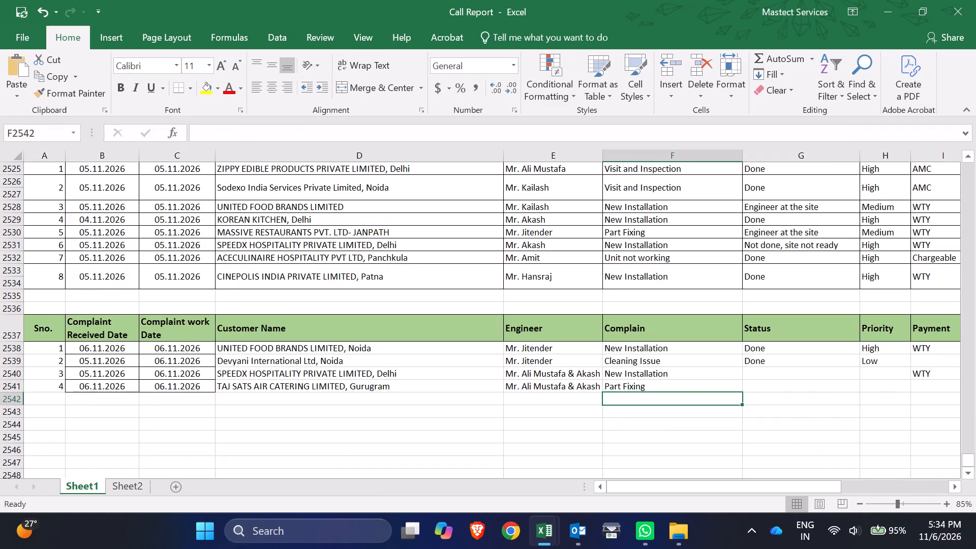
{"action": "key", "text": "Up"}
{"action": "key", "text": "Right"}
Check the TAJ SATS call in Daily Calls, then set entry 4's Status to Done and Priority to High.
{"action": "key", "text": "alt+Tab"}
{"action": "key", "text": "alt+Tab"}
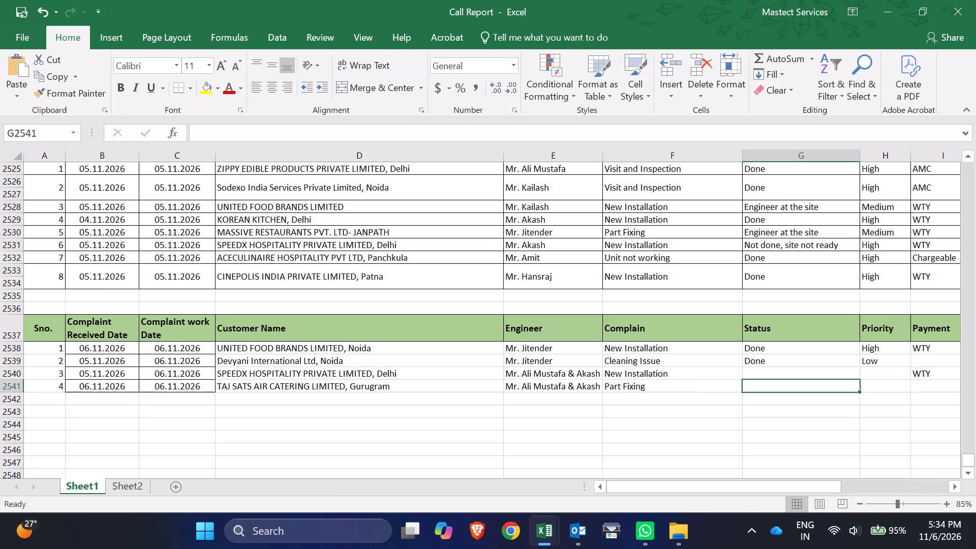
{"action": "key", "text": "shift+d"}
{"action": "key", "text": "Return"}
{"action": "key", "text": "Up"}
{"action": "key", "text": "Right"}
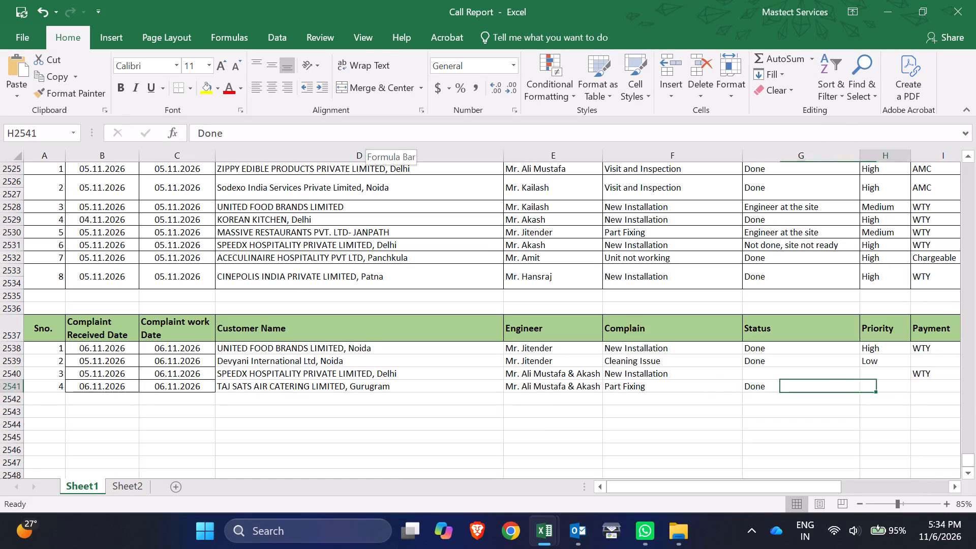
{"action": "key", "text": "shift+h"}
{"action": "key", "text": "Return"}
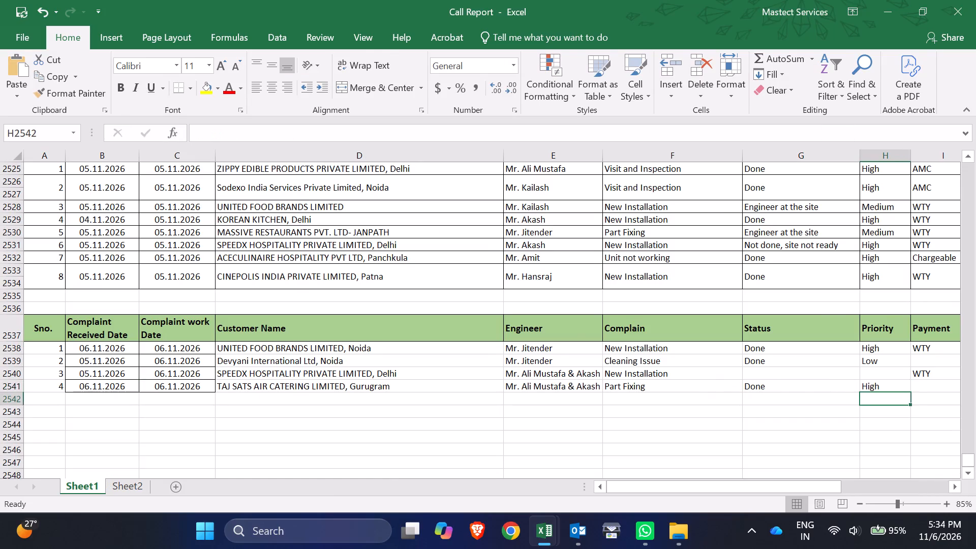
{"action": "key", "text": "Up"}
{"action": "key", "text": "Right"}
{"action": "key", "text": "alt+Tab"}
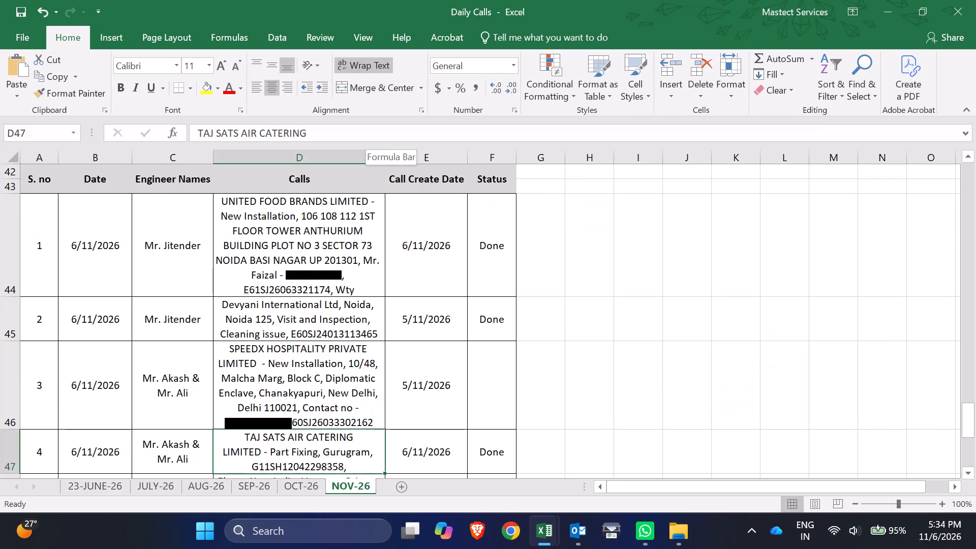
{"action": "key", "text": "alt+Tab"}
{"action": "key", "text": "Right"}
{"action": "key", "text": "alt+Tab"}
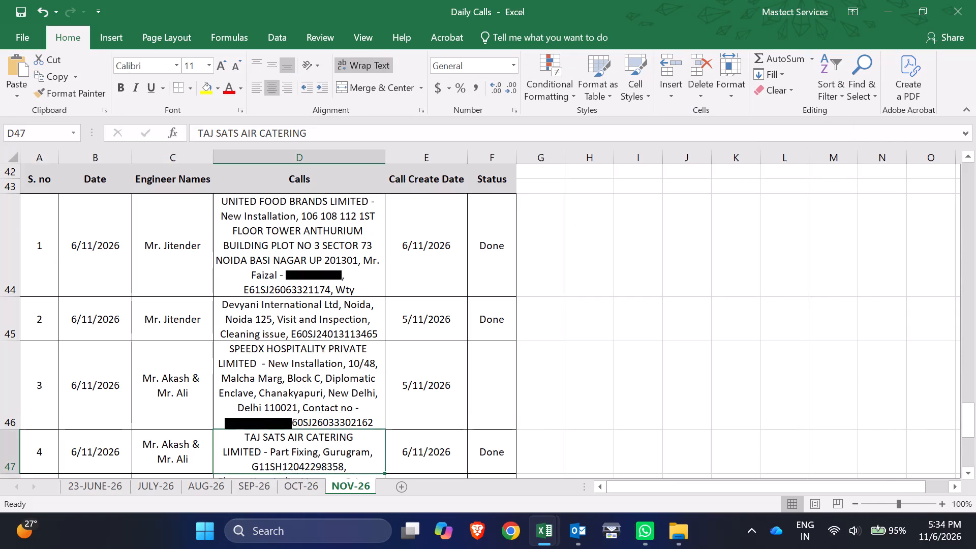
{"action": "scroll", "coordinate": [340, 326], "scroll_direction": "down", "scroll_amount": 2}
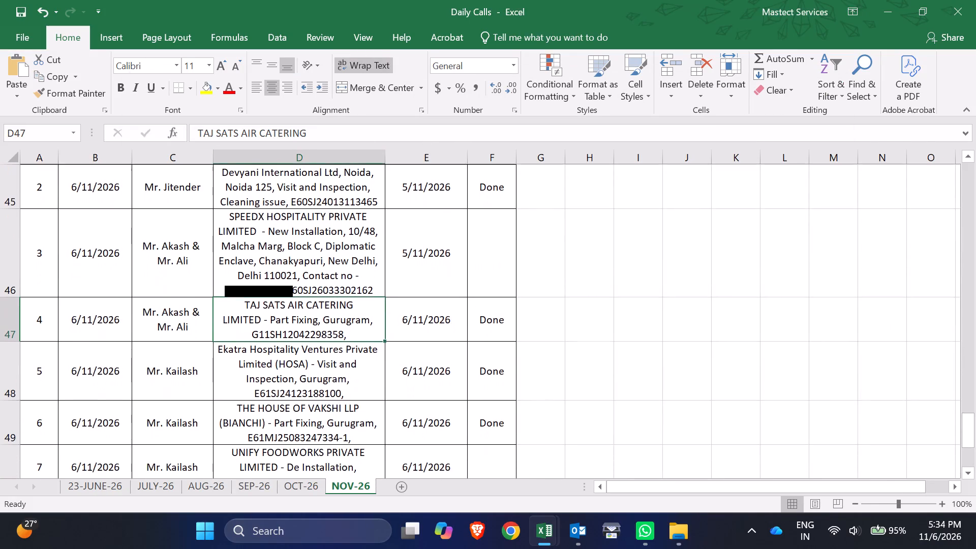
{"action": "triple_click", "coordinate": [315, 335]}
{"action": "left_click", "coordinate": [315, 335]}
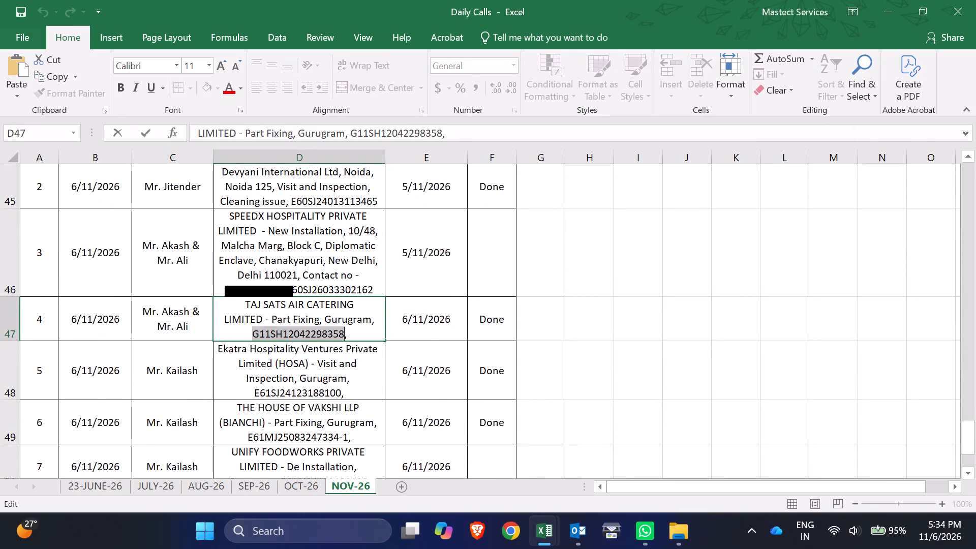
{"action": "key", "text": "ctrl+c"}
{"action": "key", "text": "alt+Tab"}
{"action": "key", "text": "ctrl+v"}
{"action": "key", "text": "Return"}
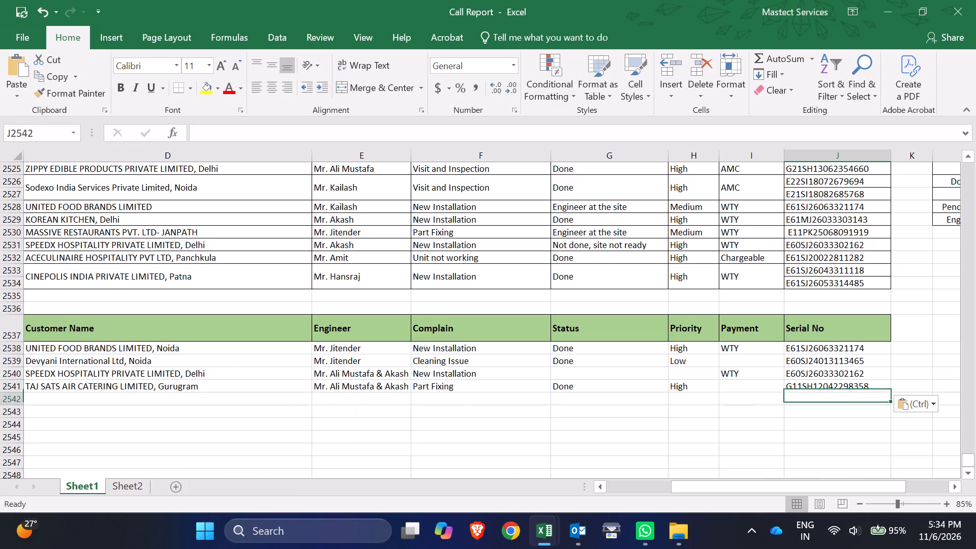
Start entry 5 by entering 5 in the Sno. column below entry 4, and save Call Report.
{"action": "key", "text": "Left"}
{"action": "key", "text": "Left"}
{"action": "key", "text": "Left"}
{"action": "key", "text": "Left"}
{"action": "key", "text": "Left"}
{"action": "key", "text": "Left"}
{"action": "key", "text": "Left"}
{"action": "key", "text": "Left"}
{"action": "key", "text": "Left"}
{"action": "key", "text": "Left"}
{"action": "key", "text": "Left"}
{"action": "key", "text": "Left"}
{"action": "key", "text": "Left"}
{"action": "key", "text": "Left"}
{"action": "key", "text": "Left"}
{"action": "key", "text": "Left"}
{"action": "key", "text": "Left"}
{"action": "key", "text": "Left"}
{"action": "key", "text": "Left"}
{"action": "key", "text": "Left"}
{"action": "key", "text": "5"}
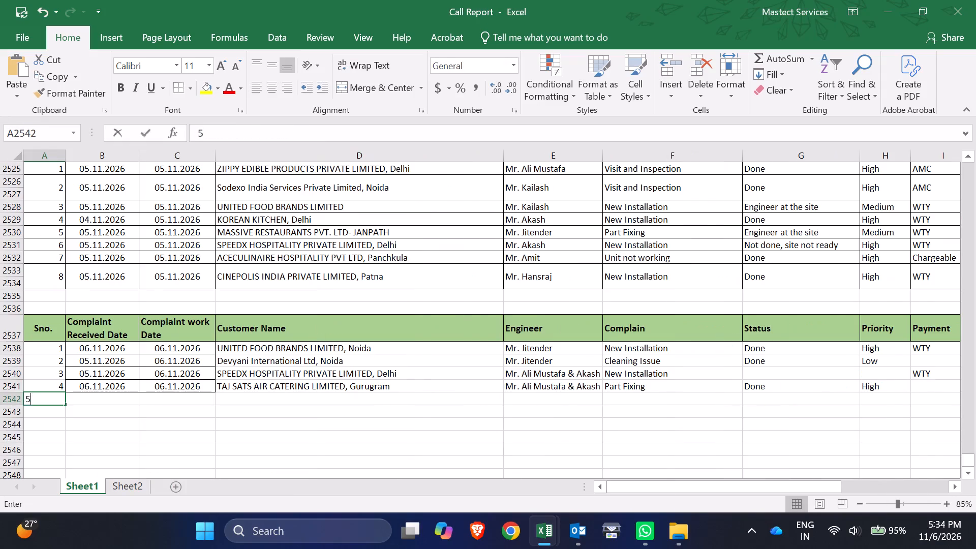
{"action": "key", "text": "Return"}
{"action": "key", "text": "Up"}
{"action": "key", "text": "Right"}
{"action": "key", "text": "ctrl+s"}
Check the fifth call in Daily Calls, fill entry 5's received and work dates with 06.11.2026 from entry 4, and save.
{"action": "key", "text": "alt+Tab"}
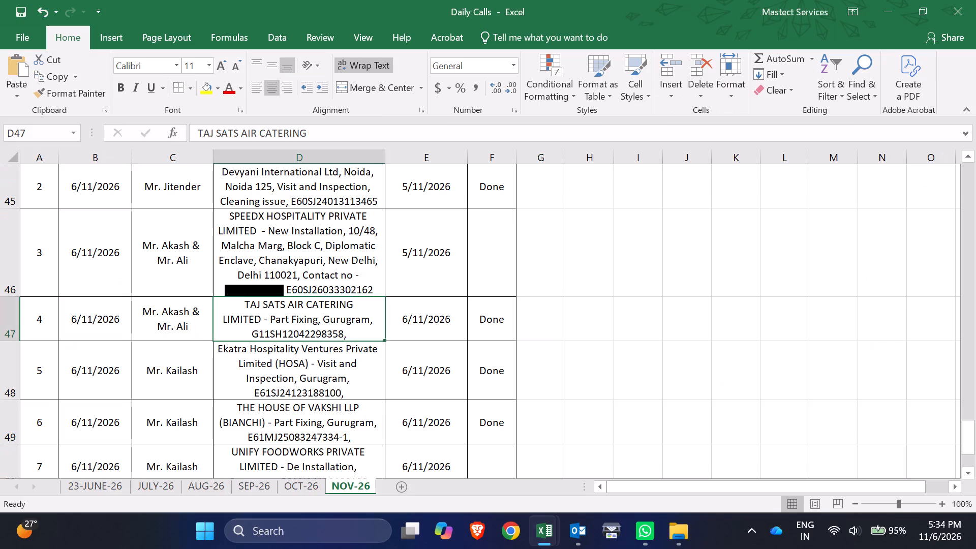
{"action": "key", "text": "Down"}
{"action": "key", "text": "alt+Tab"}
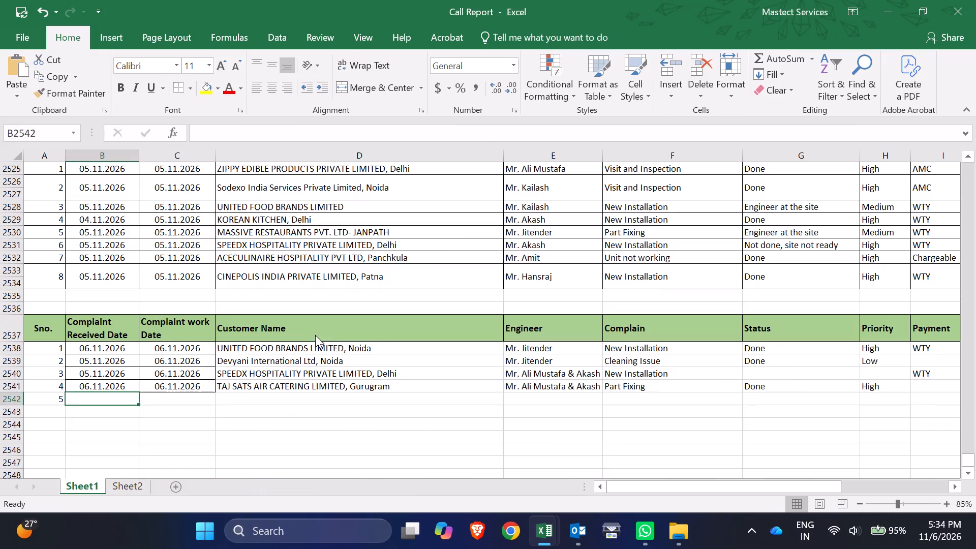
{"action": "key", "text": "shift+Right"}
{"action": "key", "text": "ctrl+d"}
{"action": "key", "text": "Right"}
{"action": "key", "text": "Right"}
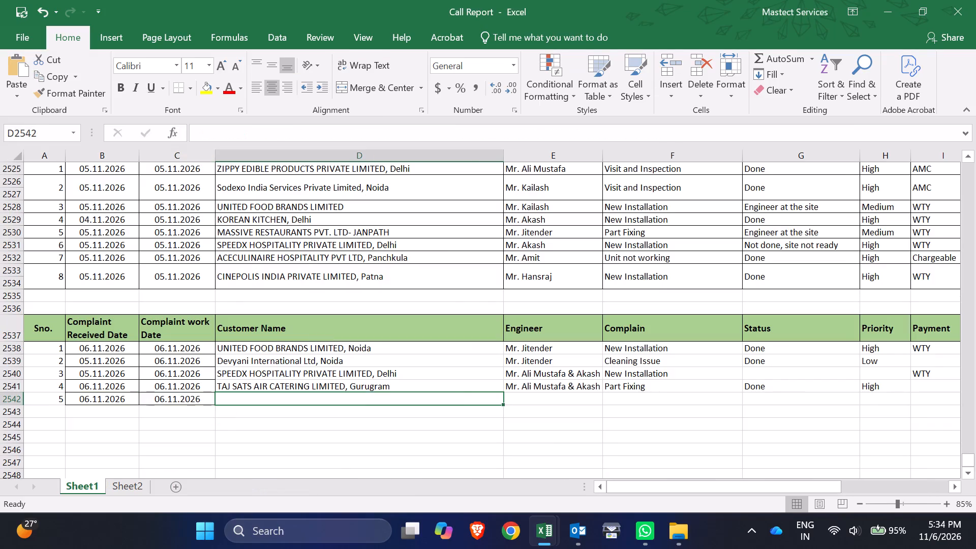
{"action": "key", "text": "ctrl+s"}
Copy the customer name Ekatra Hospitality Ventures Private Limited (HOSA) from the fifth call in Daily Calls for entry 5 of Call Report.
{"action": "key", "text": "alt+Tab"}
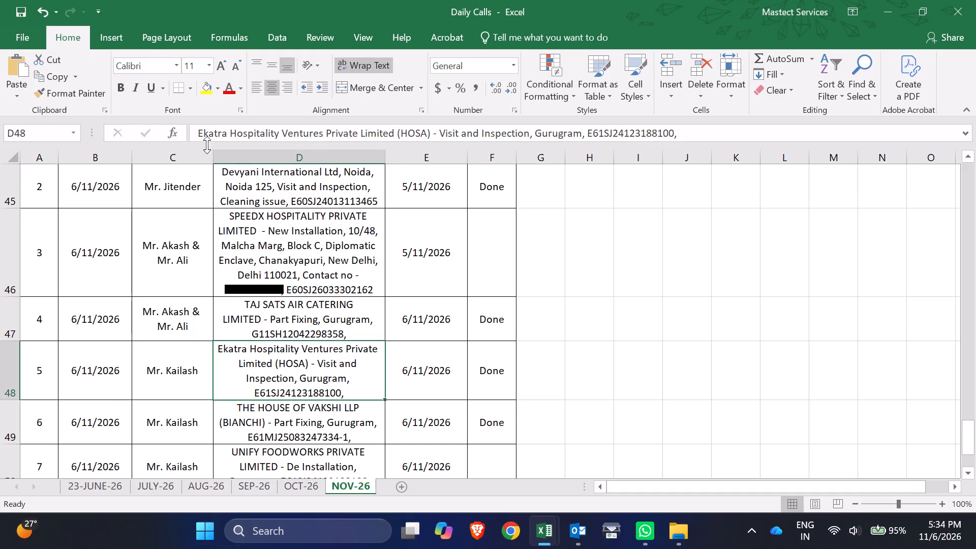
{"action": "left_click", "coordinate": [199, 135]}
{"action": "key", "text": "shift+Right"}
{"action": "key", "text": "shift+Right"}
{"action": "key", "text": "shift+Right"}
{"action": "key", "text": "shift+Right"}
{"action": "key", "text": "shift+Right"}
{"action": "key", "text": "shift+Right"}
{"action": "key", "text": "shift+Right"}
{"action": "key", "text": "shift+Right"}
{"action": "key", "text": "shift+Right"}
{"action": "key", "text": "shift+Right"}
{"action": "key", "text": "shift+Right"}
{"action": "key", "text": "shift+Right"}
{"action": "key", "text": "shift+Right"}
{"action": "key", "text": "shift+Right"}
{"action": "key", "text": "shift+Right"}
{"action": "key", "text": "shift+Right"}
{"action": "key", "text": "shift+Right"}
{"action": "key", "text": "shift+Right"}
{"action": "key", "text": "shift+Right"}
{"action": "key", "text": "shift+Right"}
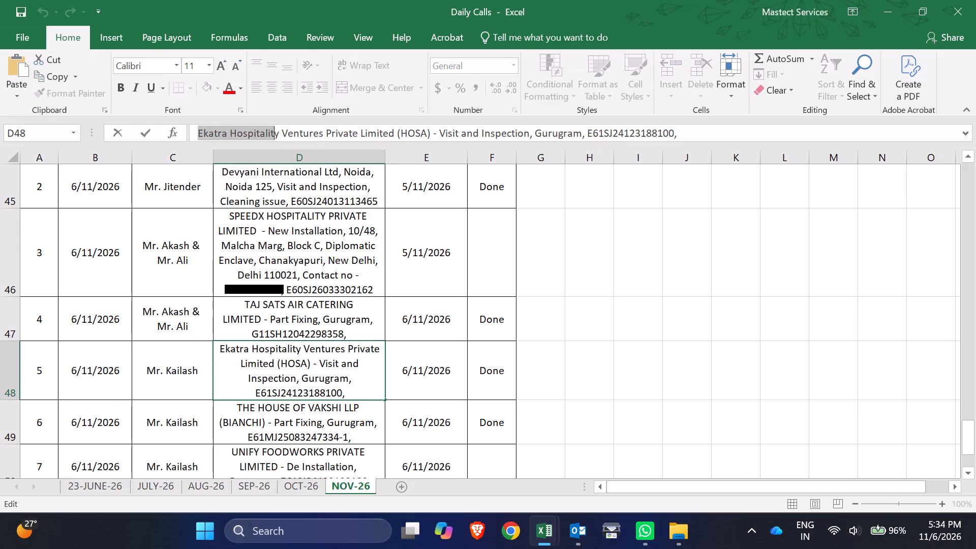
{"action": "key", "text": "shift+Right"}
{"action": "key", "text": "shift+Right"}
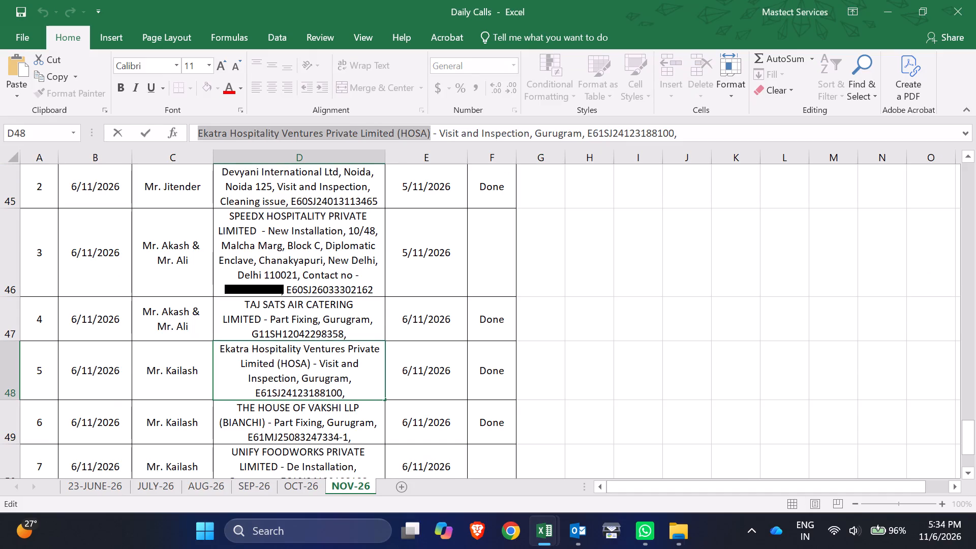
{"action": "key", "text": "ctrl+c"}
{"action": "key", "text": "alt+Tab"}
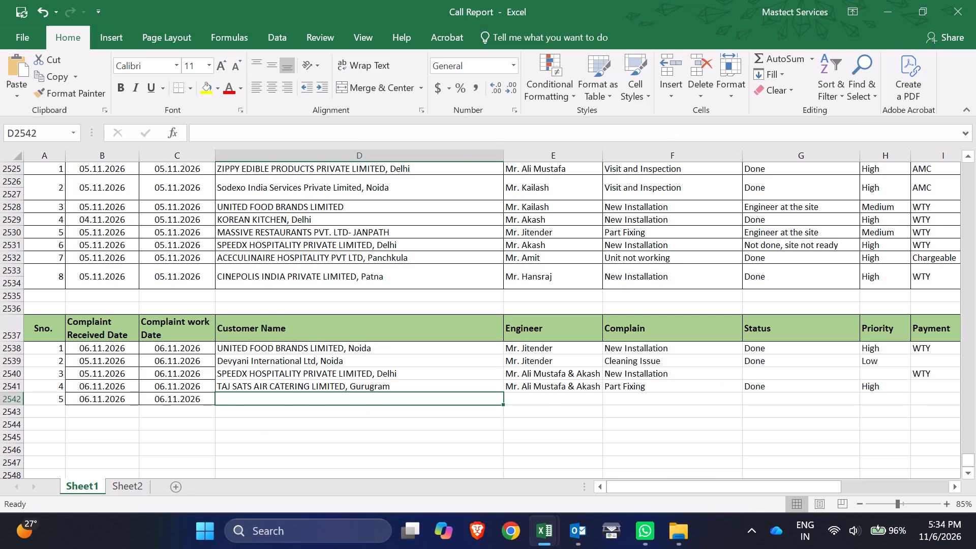
Paste the copied customer name into entry 5's Customer Name, append ", Gurugram", and save Call Report.
{"action": "key", "text": "ctrl+v"}
{"action": "left_click", "coordinate": [450, 131]}
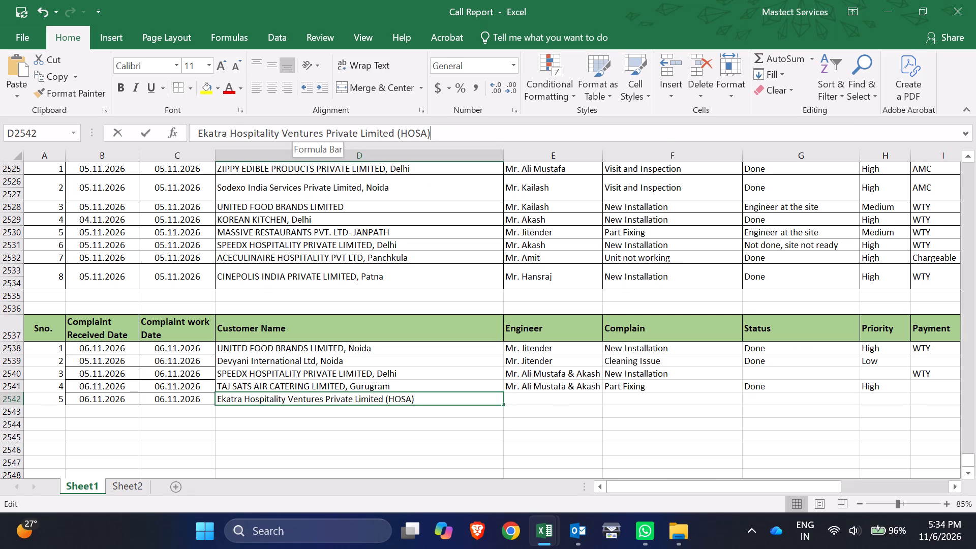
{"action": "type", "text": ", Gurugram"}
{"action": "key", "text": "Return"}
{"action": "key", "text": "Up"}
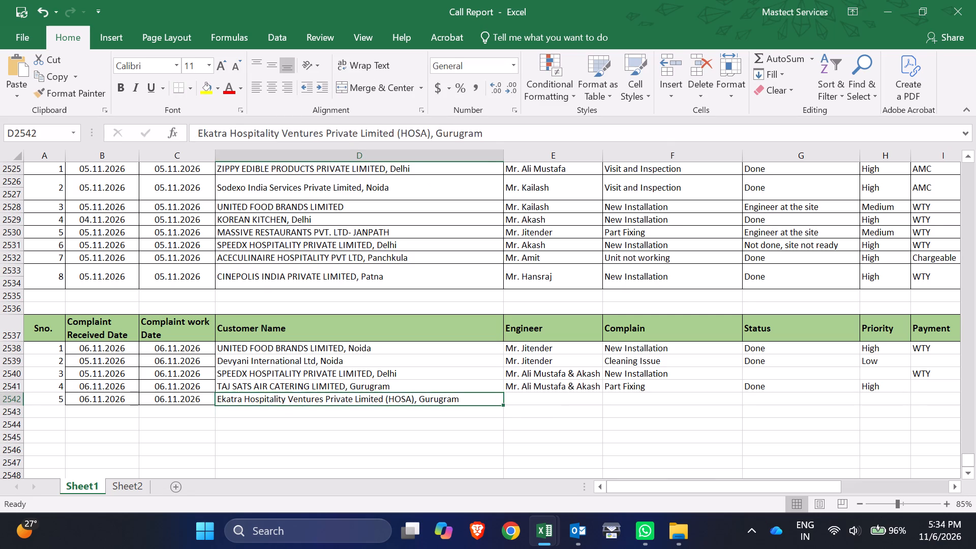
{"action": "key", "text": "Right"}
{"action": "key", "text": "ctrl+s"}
Check the engineer for the fifth call in Daily Calls and enter Mr. Kailash as entry 5's Engineer in Call Report.
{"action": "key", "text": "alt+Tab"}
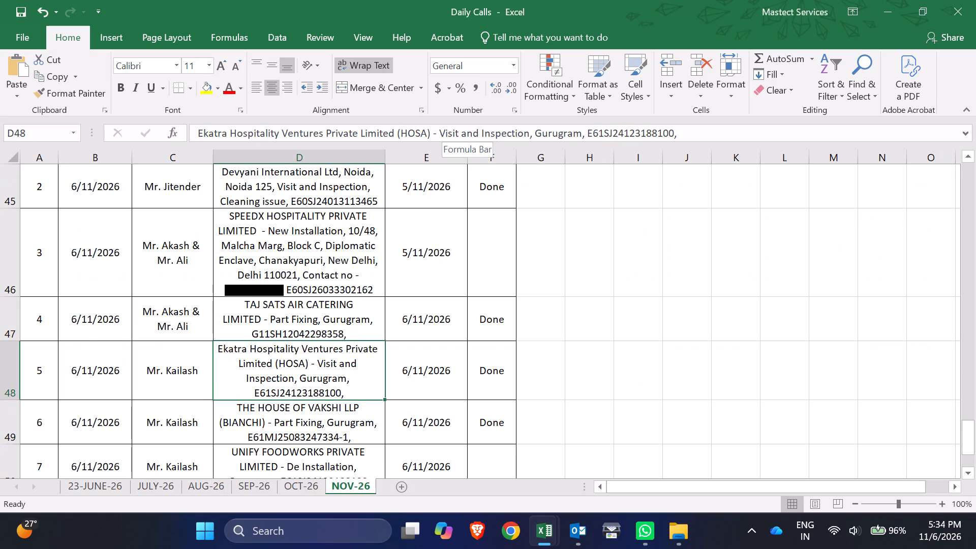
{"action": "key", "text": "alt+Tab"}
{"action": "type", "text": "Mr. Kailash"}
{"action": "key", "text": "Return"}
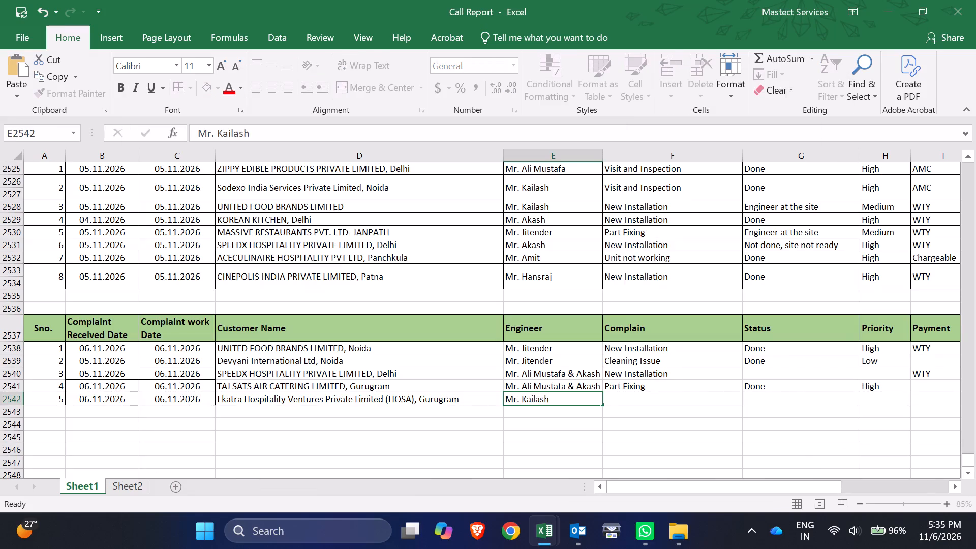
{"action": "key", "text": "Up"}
Check the fifth call's job type in Daily Calls, enter Visit and Inspection as entry 5's Complain, and save Call Report.
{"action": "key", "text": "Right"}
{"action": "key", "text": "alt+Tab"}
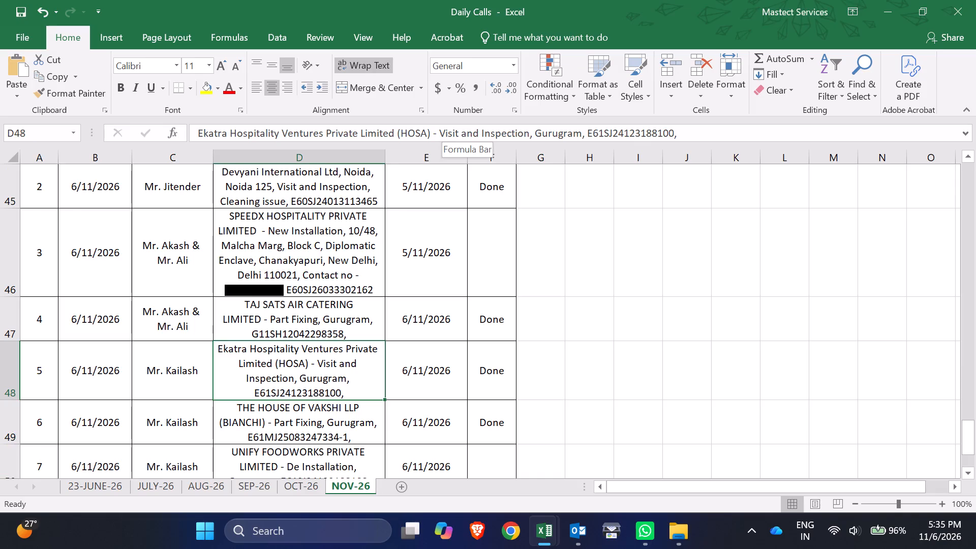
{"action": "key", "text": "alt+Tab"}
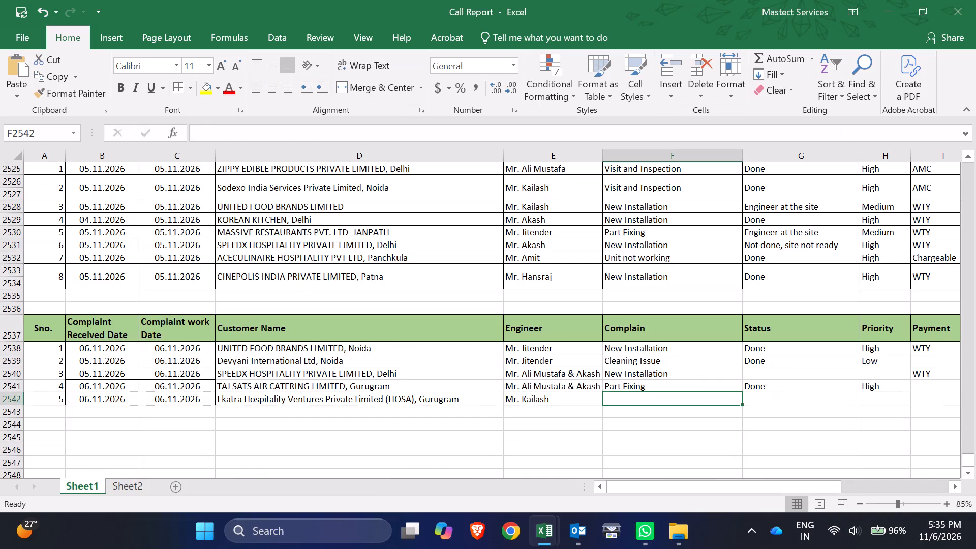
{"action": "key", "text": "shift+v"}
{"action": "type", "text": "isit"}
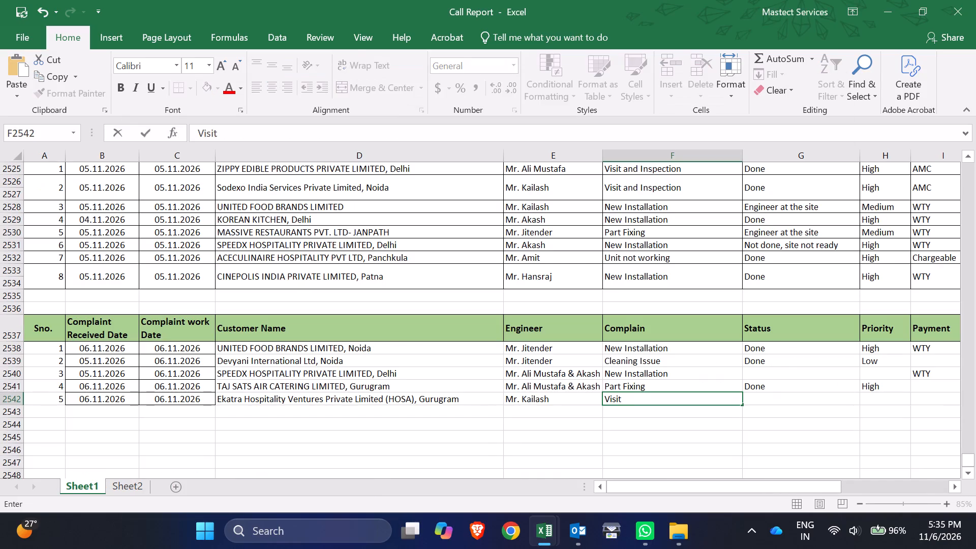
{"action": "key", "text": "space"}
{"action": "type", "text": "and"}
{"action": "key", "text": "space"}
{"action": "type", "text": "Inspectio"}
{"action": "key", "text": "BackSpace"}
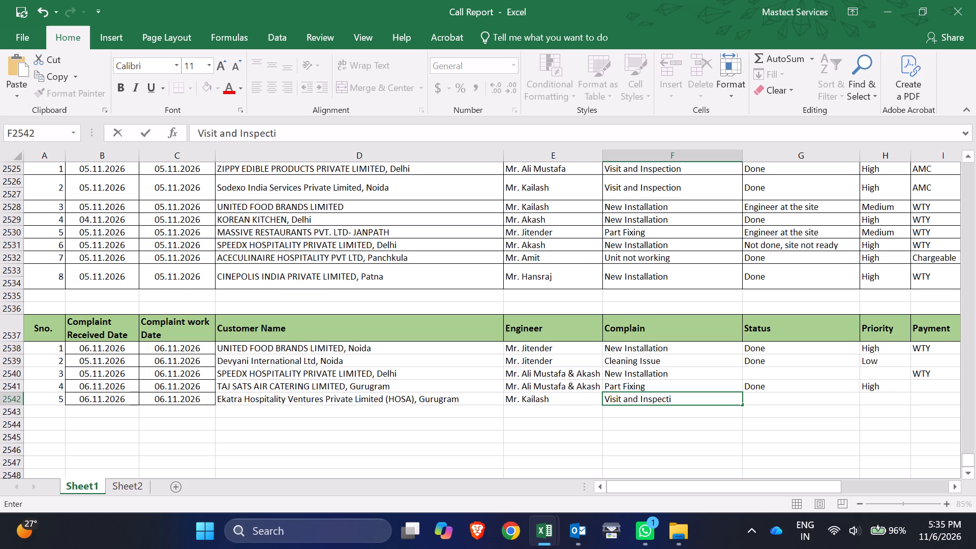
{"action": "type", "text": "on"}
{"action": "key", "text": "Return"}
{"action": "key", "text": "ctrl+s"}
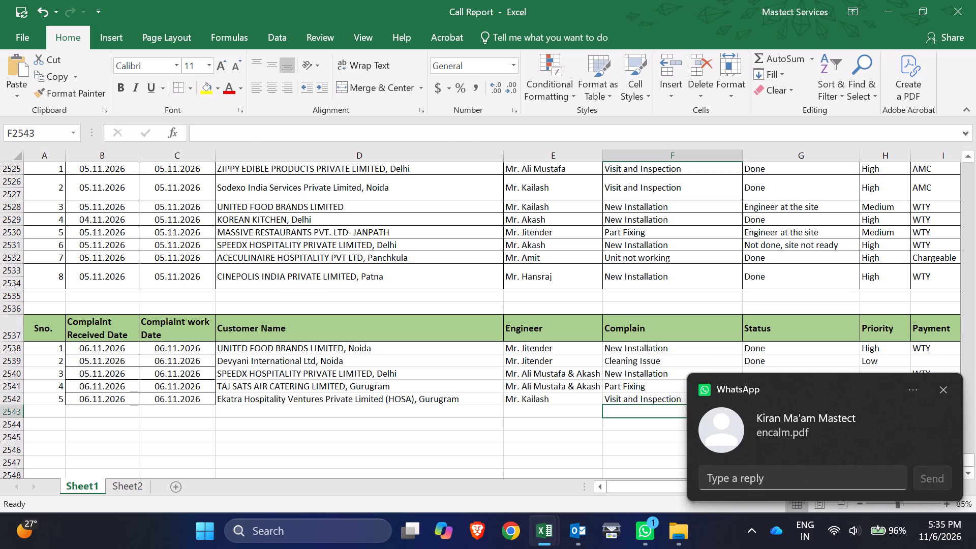
Check the fifth call in Daily Calls, then fill entry 5's Status with Done and Priority with High from entry 4.
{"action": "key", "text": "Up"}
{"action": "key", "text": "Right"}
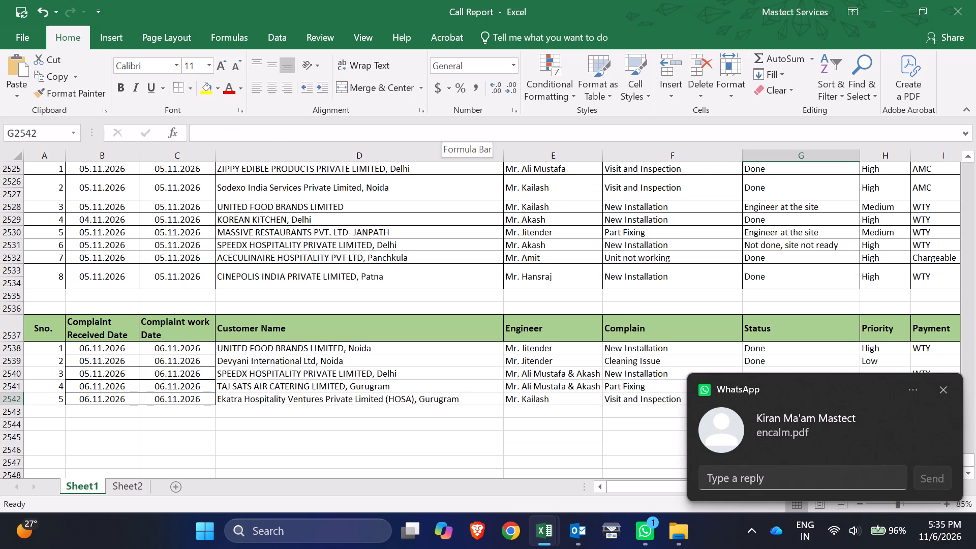
{"action": "left_click", "coordinate": [627, 341]}
{"action": "key", "text": "ctrl+s"}
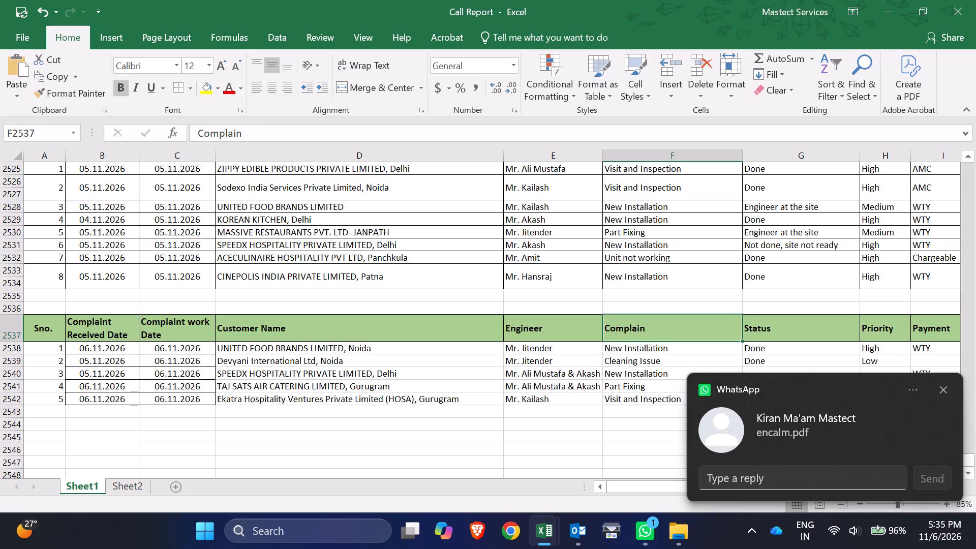
{"action": "key", "text": "Down"}
{"action": "key", "text": "Down"}
{"action": "key", "text": "Down"}
{"action": "key", "text": "Down"}
{"action": "key", "text": "Down"}
{"action": "key", "text": "Right"}
{"action": "key", "text": "alt+Tab"}
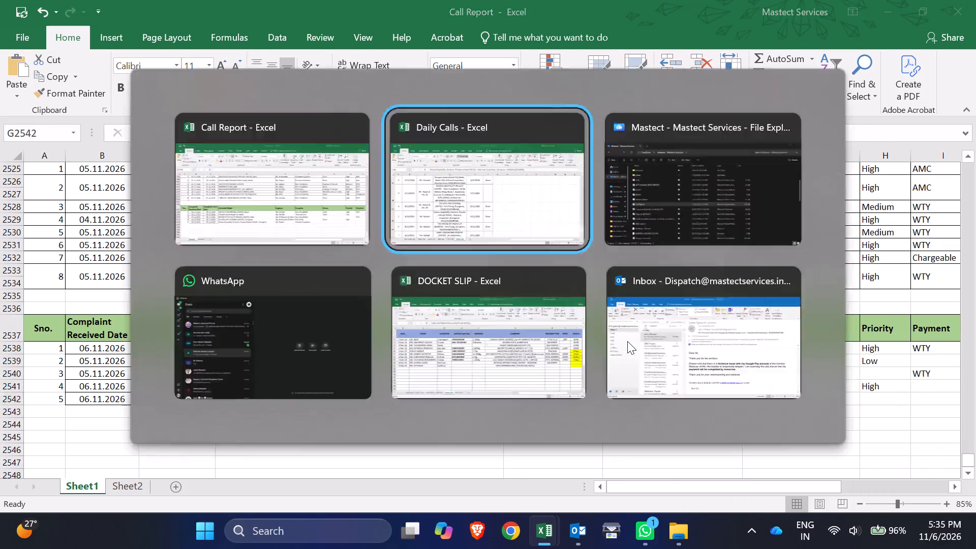
{"action": "key", "text": "alt+Tab"}
{"action": "key", "text": "ctrl+d"}
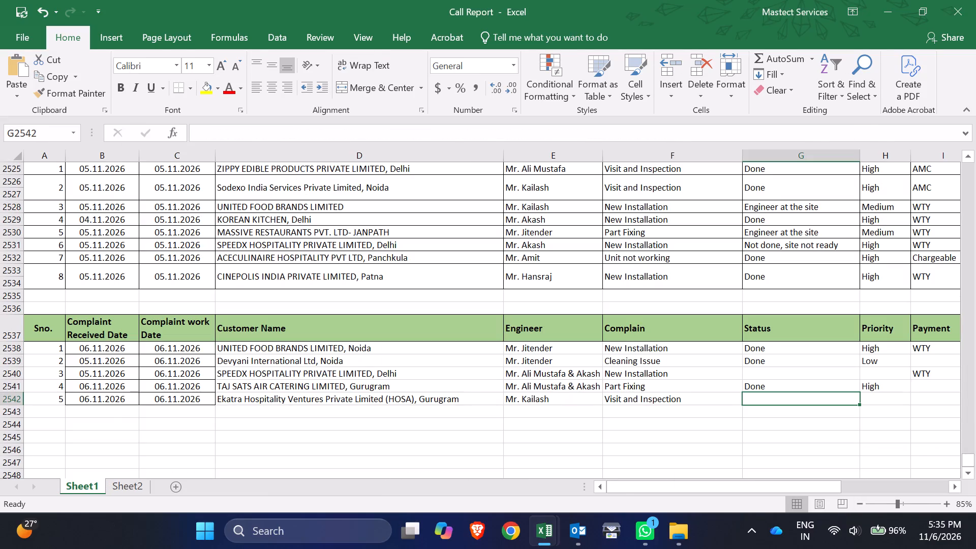
{"action": "key", "text": "Right"}
{"action": "key", "text": "ctrl+d"}
{"action": "key", "text": "Right"}
{"action": "key", "text": "alt+Tab"}
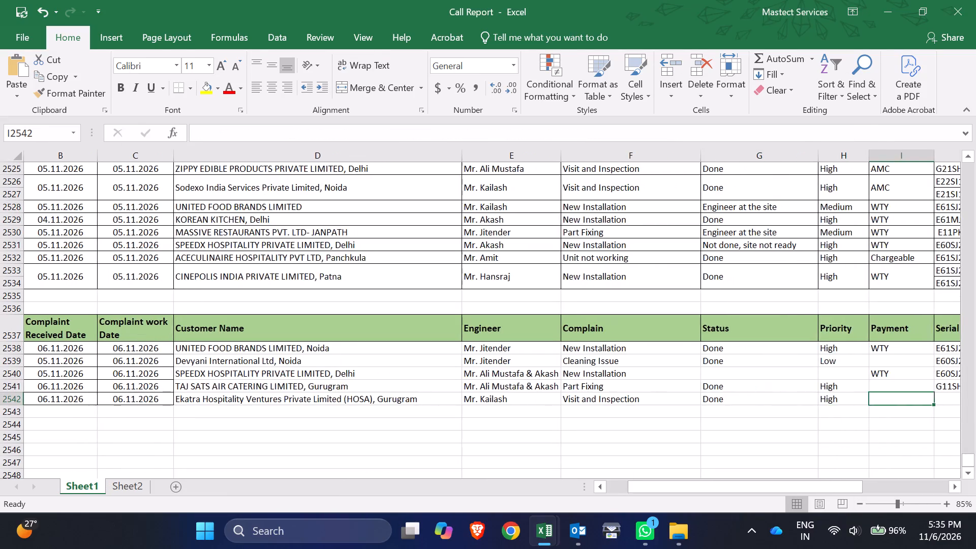
{"action": "key", "text": "alt+Tab"}
{"action": "key", "text": "Right"}
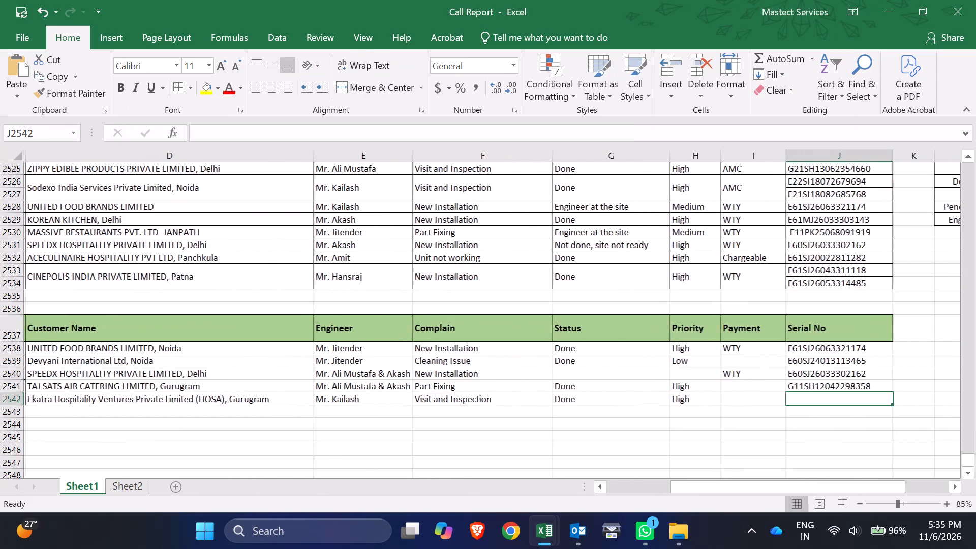
{"action": "key", "text": "alt+Tab"}
{"action": "triple_click", "coordinate": [328, 394]}
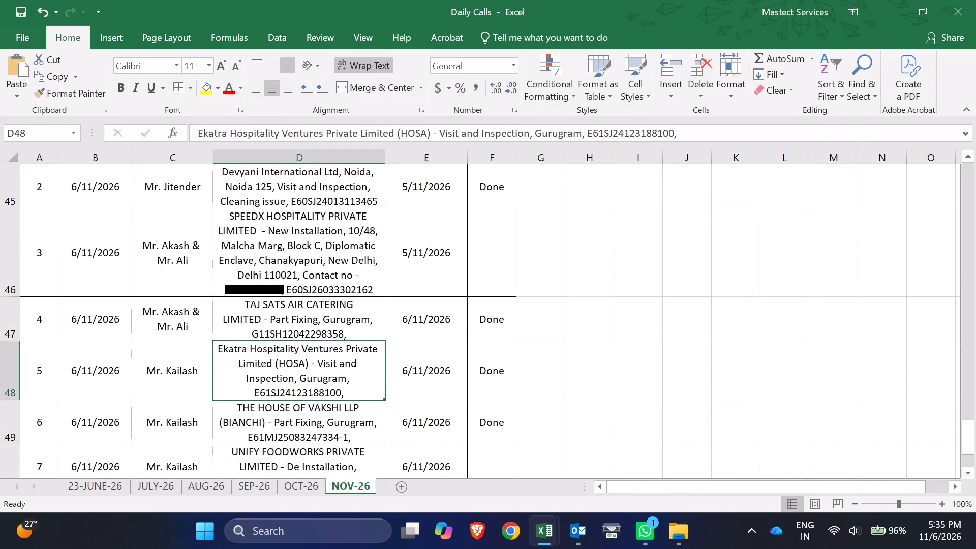
{"action": "left_click", "coordinate": [328, 394]}
{"action": "key", "text": "ctrl+c"}
{"action": "key", "text": "alt+Tab"}
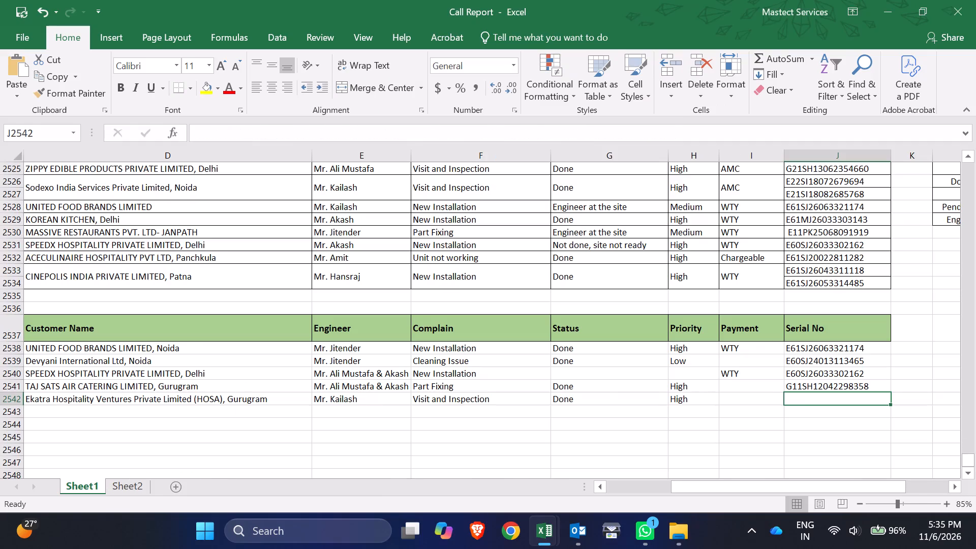
{"action": "key", "text": "ctrl+v"}
{"action": "key", "text": "Return"}
Start entry 6 by entering 6 in the Sno. column below entry 5, and save Call Report.
{"action": "key", "text": "Left"}
{"action": "key", "text": "Left"}
{"action": "key", "text": "Left"}
{"action": "key", "text": "Left"}
{"action": "key", "text": "Left"}
{"action": "key", "text": "Left"}
{"action": "key", "text": "Left"}
{"action": "key", "text": "Left"}
{"action": "key", "text": "Left"}
{"action": "key", "text": "Left"}
{"action": "key", "text": "Left"}
{"action": "key", "text": "Left"}
{"action": "key", "text": "Left"}
{"action": "key", "text": "Left"}
{"action": "key", "text": "Left"}
{"action": "key", "text": "Left"}
{"action": "key", "text": "Left"}
{"action": "key", "text": "Left"}
{"action": "key", "text": "Left"}
{"action": "key", "text": "Left"}
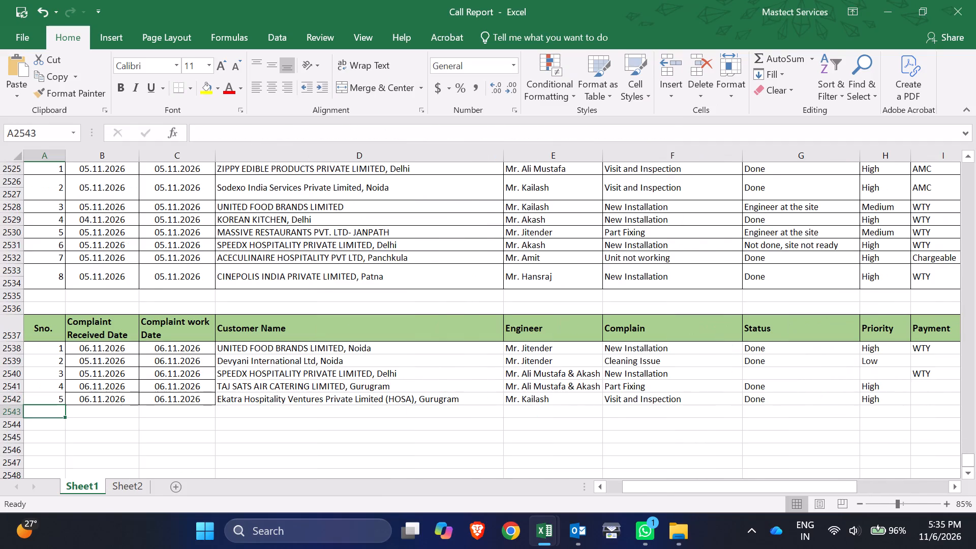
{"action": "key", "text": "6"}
{"action": "key", "text": "Return"}
{"action": "key", "text": "ctrl+s"}
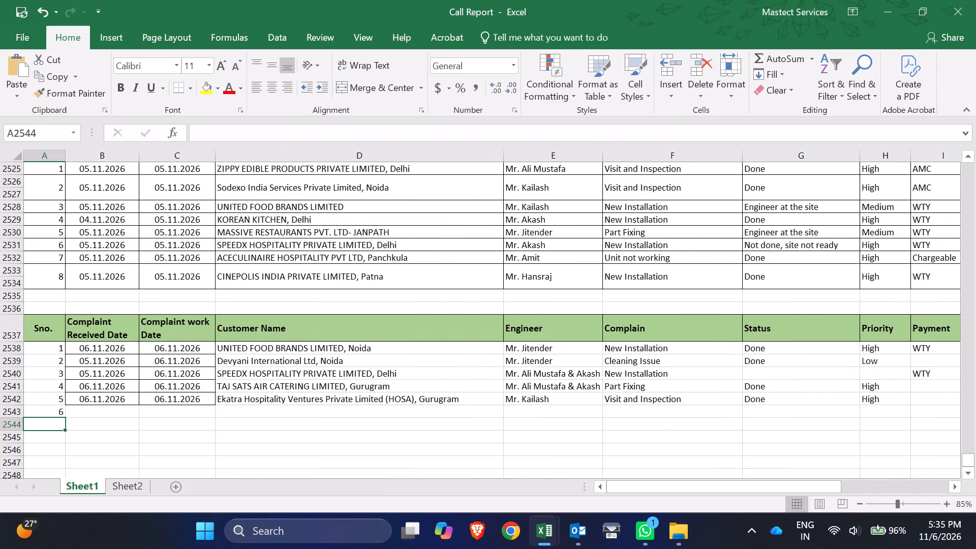
Check the sixth call in Daily Calls for entry 6's complaint received date.
{"action": "key", "text": "Up"}
{"action": "key", "text": "Right"}
{"action": "key", "text": "alt+Tab"}
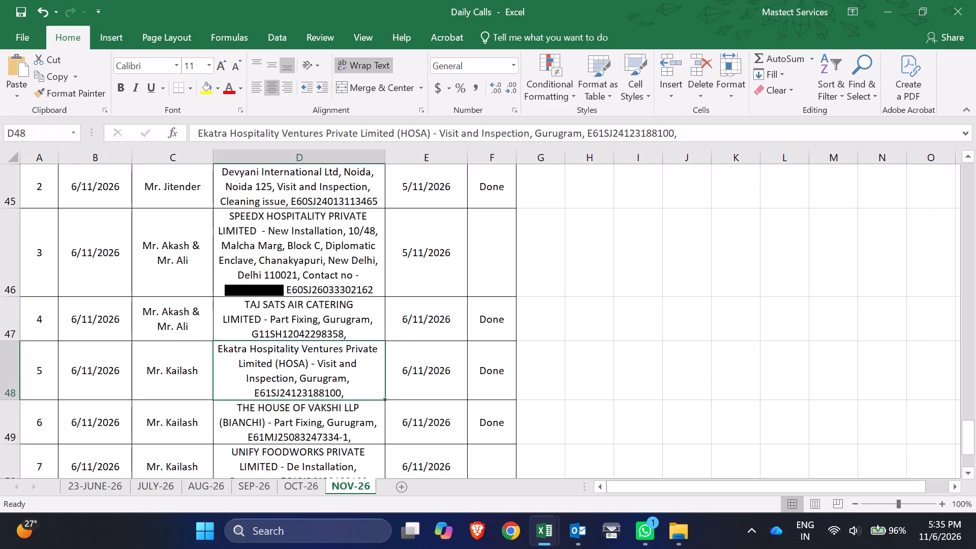
Select the sixth call in Daily Calls, fill entry 6's received and work dates in Call Report with 06.11.2026 from entry 5, and save.
{"action": "key", "text": "Down"}
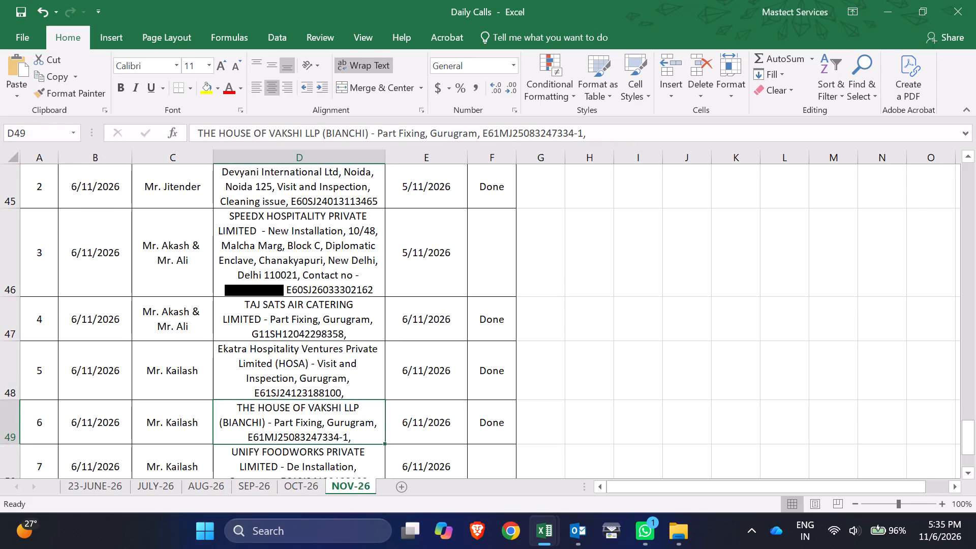
{"action": "key", "text": "alt+Tab"}
{"action": "key", "text": "shift+Right"}
{"action": "key", "text": "ctrl+d"}
{"action": "key", "text": "Right"}
{"action": "key", "text": "Right"}
{"action": "key", "text": "ctrl+s"}
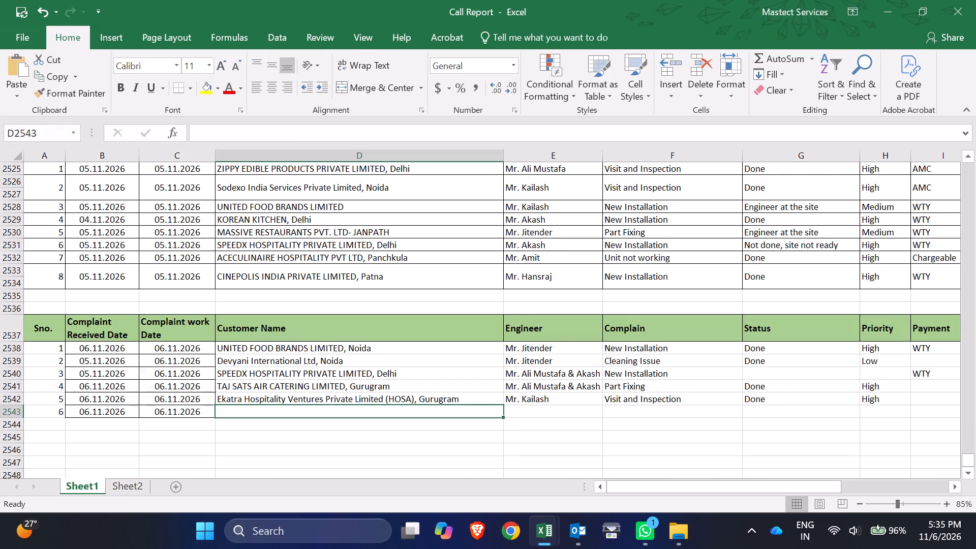
Copy THE HOUSE OF VAKSHI LLP (BIANCHI) from the sixth call in Daily Calls into entry 6's Customer Name and save Call Report.
{"action": "key", "text": "alt+Tab"}
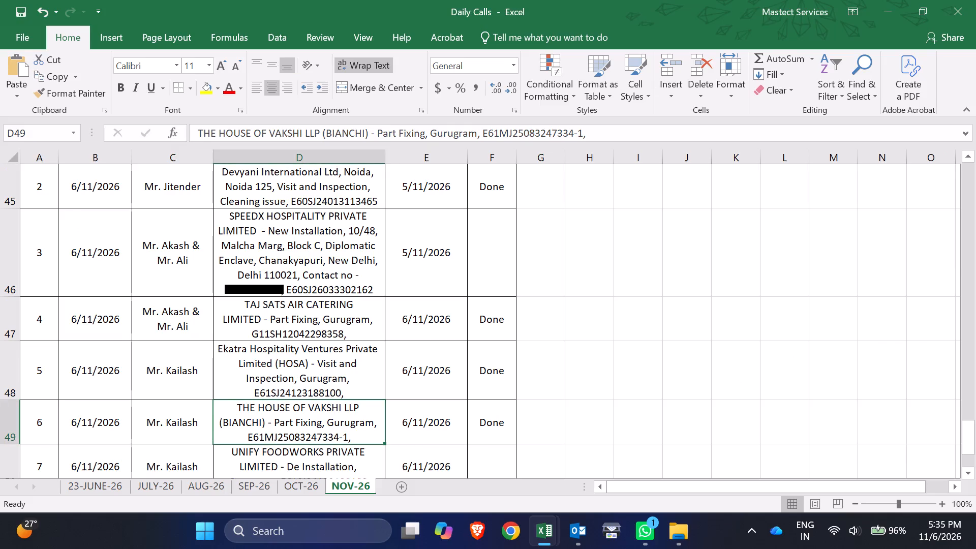
{"action": "left_click", "coordinate": [198, 131]}
{"action": "key", "text": "shift+Right"}
{"action": "key", "text": "shift+Right"}
{"action": "key", "text": "shift+Right"}
{"action": "key", "text": "shift+Right"}
{"action": "key", "text": "shift+Right"}
{"action": "key", "text": "shift+Right"}
{"action": "key", "text": "shift+Right"}
{"action": "key", "text": "shift+Right"}
{"action": "key", "text": "shift+Right"}
{"action": "key", "text": "shift+Right"}
{"action": "key", "text": "shift+Right"}
{"action": "key", "text": "shift+Right"}
{"action": "key", "text": "shift+Right"}
{"action": "key", "text": "shift+Right"}
{"action": "key", "text": "shift+Right"}
{"action": "key", "text": "shift+Right"}
{"action": "key", "text": "shift+Right"}
{"action": "key", "text": "shift+Right"}
{"action": "key", "text": "shift+Right"}
{"action": "key", "text": "shift+Right"}
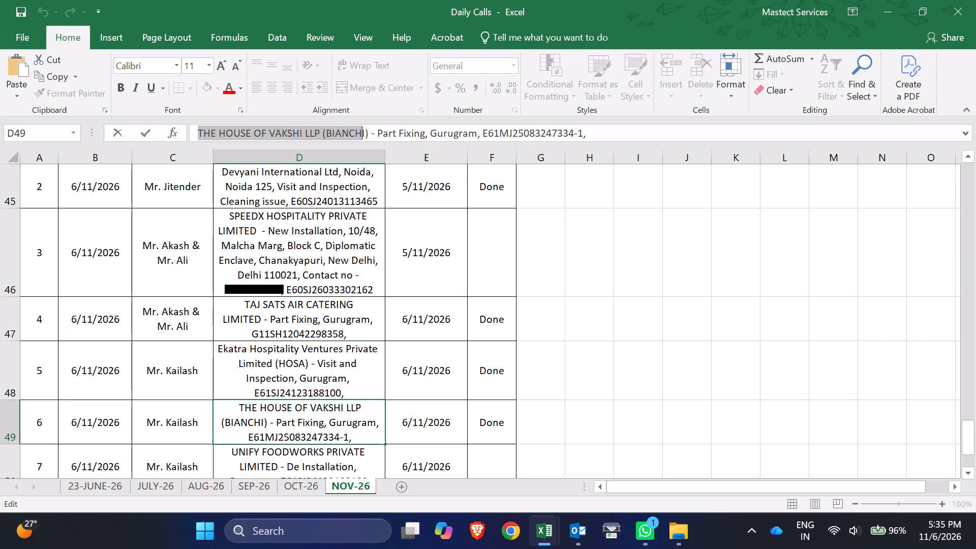
{"action": "key", "text": "ctrl+c"}
{"action": "key", "text": "alt+Tab"}
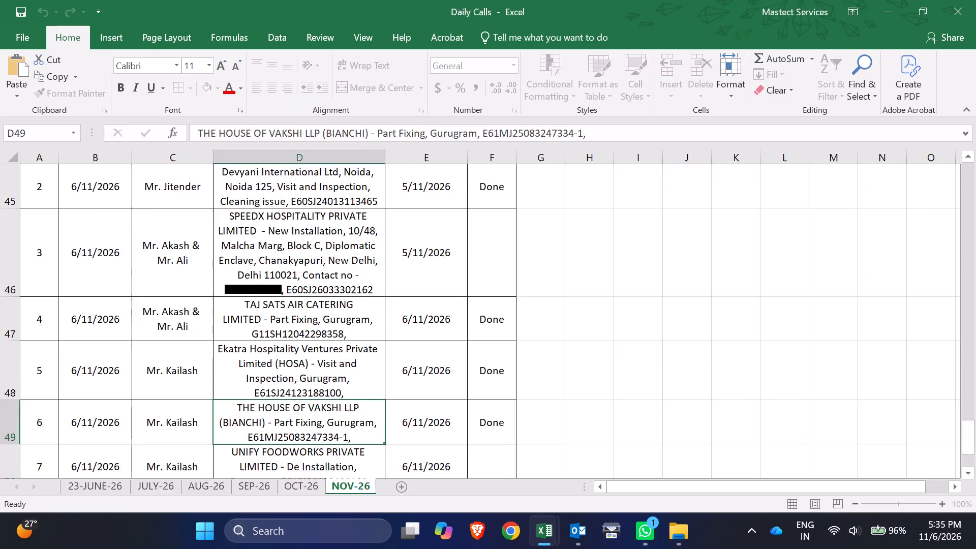
{"action": "key", "text": "ctrl+v"}
{"action": "key", "text": "ctrl+s"}
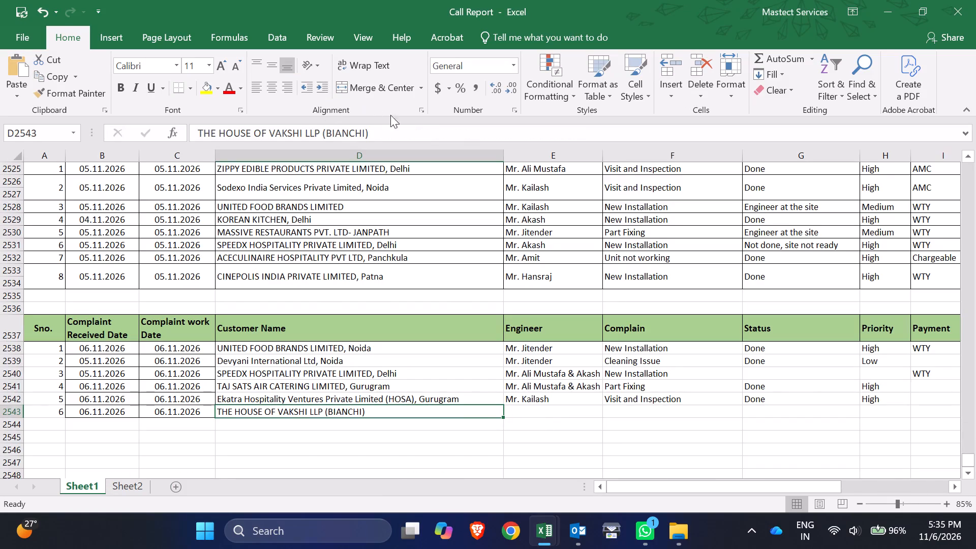
Append ", Gurugram" to entry 6's Customer Name and save Call Report.
{"action": "left_click", "coordinate": [391, 132]}
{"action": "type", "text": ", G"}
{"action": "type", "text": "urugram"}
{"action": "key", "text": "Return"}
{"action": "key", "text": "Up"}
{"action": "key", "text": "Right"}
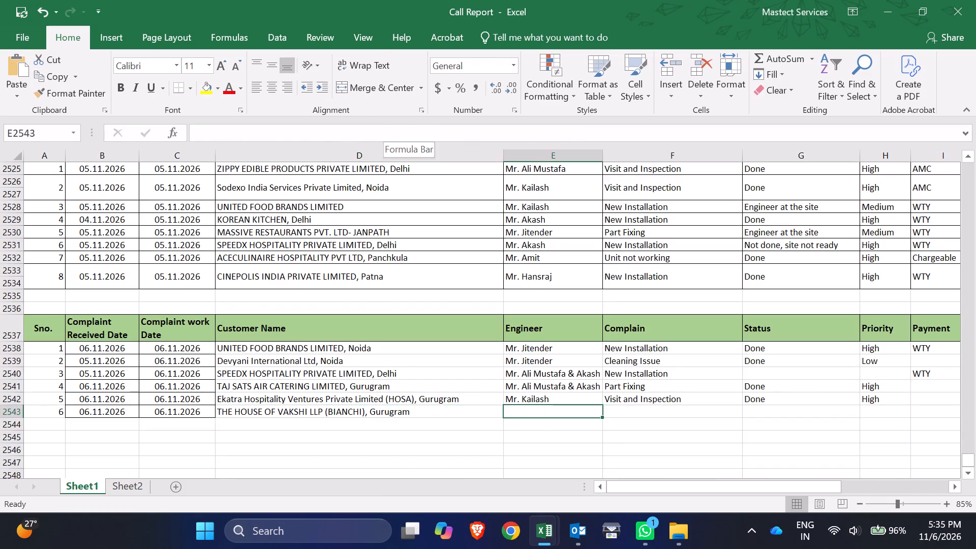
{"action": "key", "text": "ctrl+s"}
Check the sixth call in Daily Calls, and fill entry 6's Engineer with Mr. Kailash and its Complain with Part Fixing.
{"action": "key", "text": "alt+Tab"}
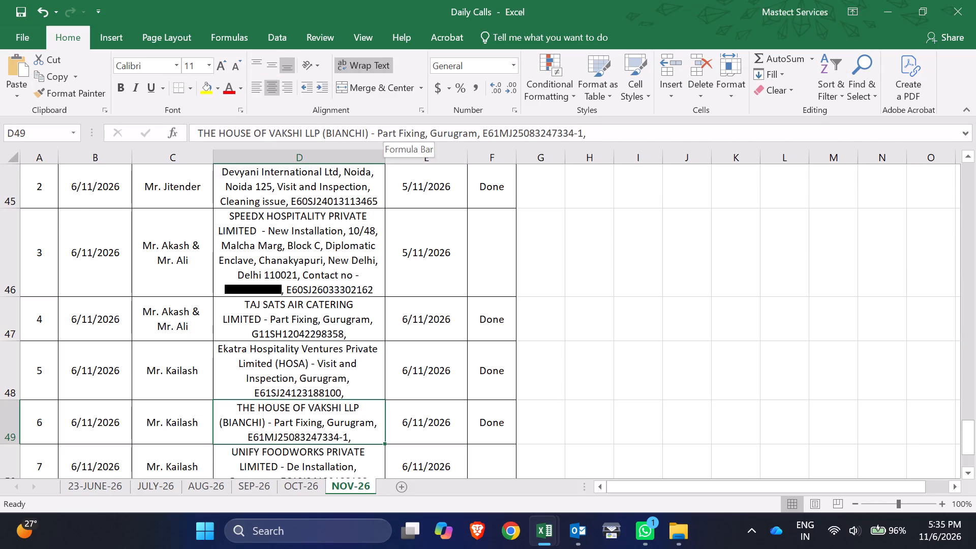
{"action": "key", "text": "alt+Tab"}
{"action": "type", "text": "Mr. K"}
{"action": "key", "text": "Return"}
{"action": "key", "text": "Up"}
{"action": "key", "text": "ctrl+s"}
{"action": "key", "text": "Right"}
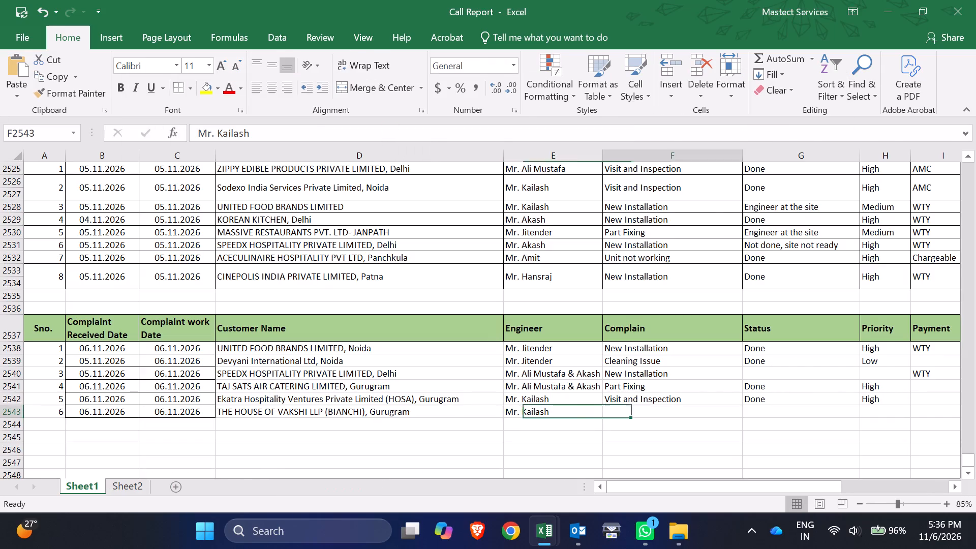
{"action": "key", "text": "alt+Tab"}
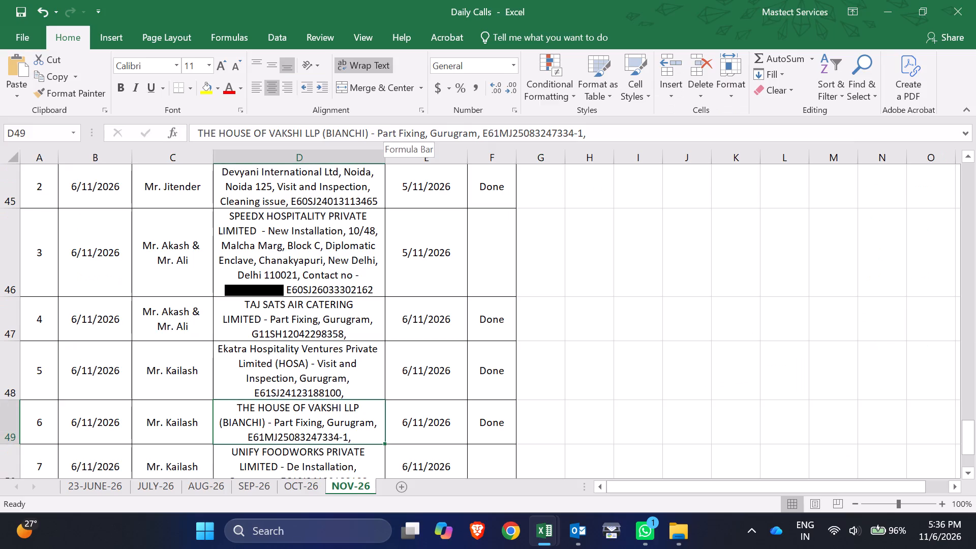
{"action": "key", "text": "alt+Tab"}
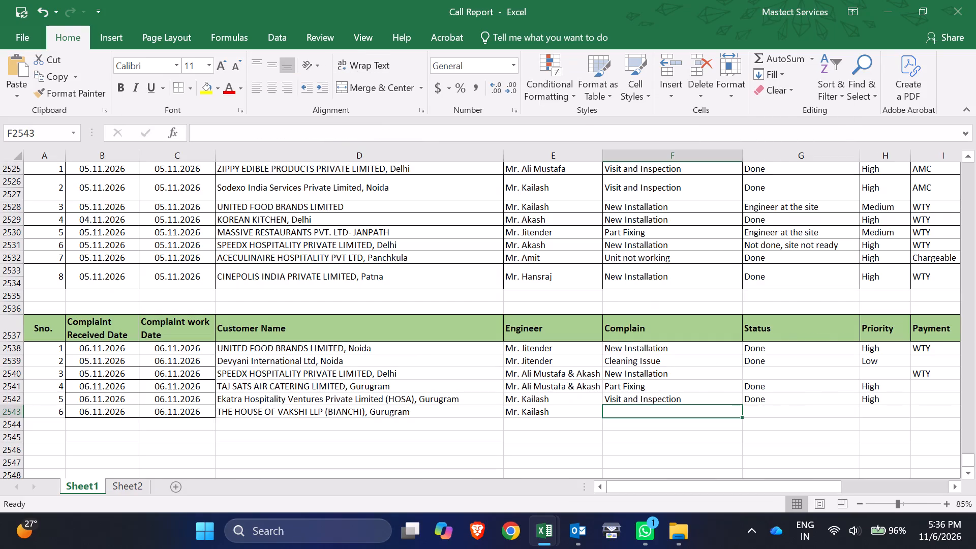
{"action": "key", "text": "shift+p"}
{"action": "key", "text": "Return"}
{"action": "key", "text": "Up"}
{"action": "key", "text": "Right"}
Check the sixth call in Daily Calls, and fill entry 6's Status with Done and Priority with High from entry 5.
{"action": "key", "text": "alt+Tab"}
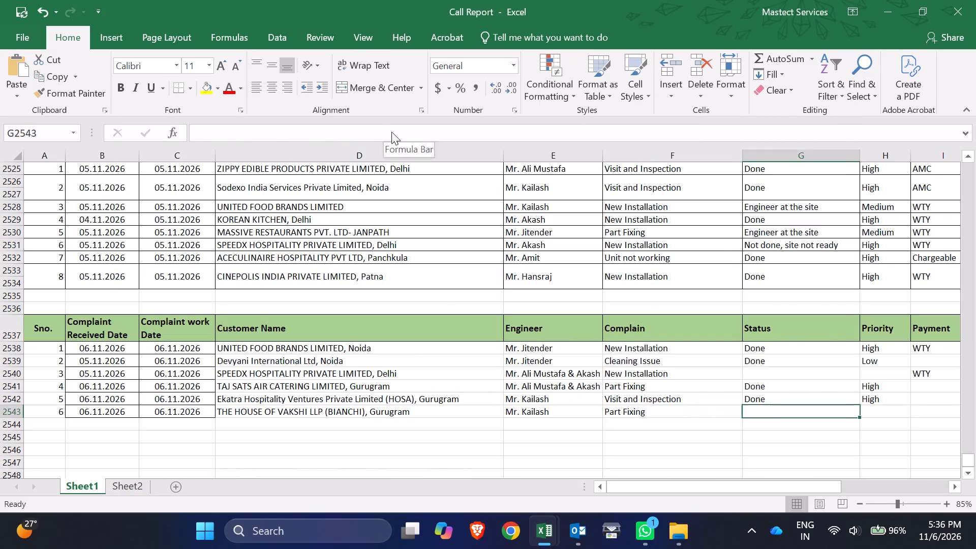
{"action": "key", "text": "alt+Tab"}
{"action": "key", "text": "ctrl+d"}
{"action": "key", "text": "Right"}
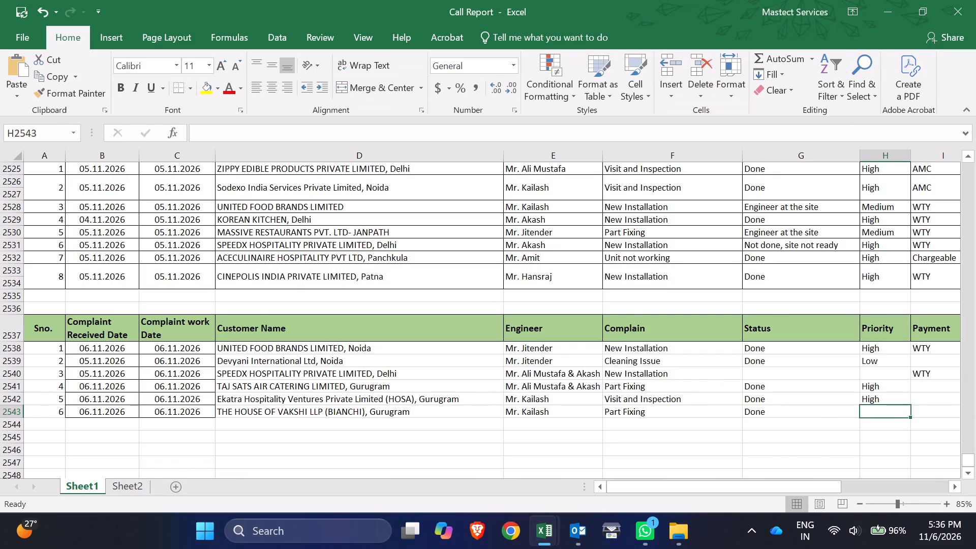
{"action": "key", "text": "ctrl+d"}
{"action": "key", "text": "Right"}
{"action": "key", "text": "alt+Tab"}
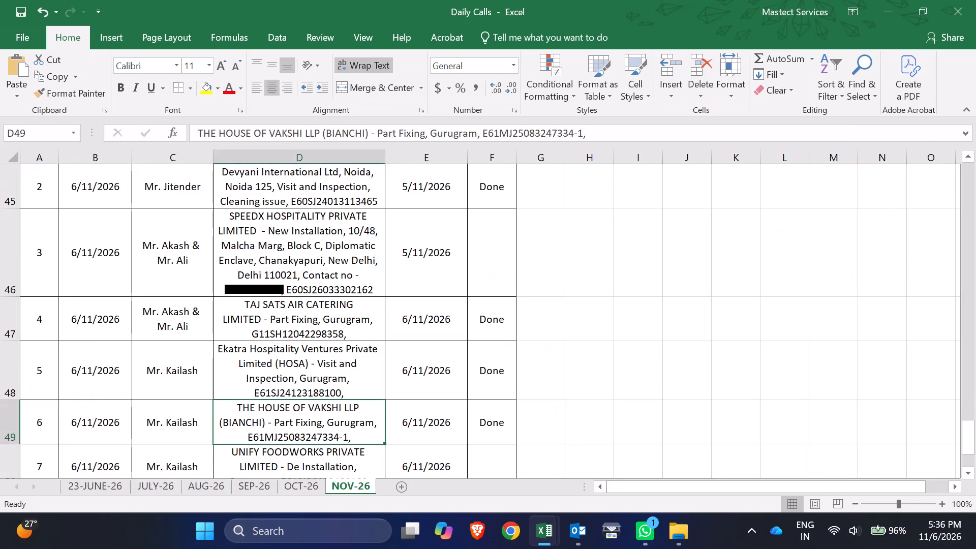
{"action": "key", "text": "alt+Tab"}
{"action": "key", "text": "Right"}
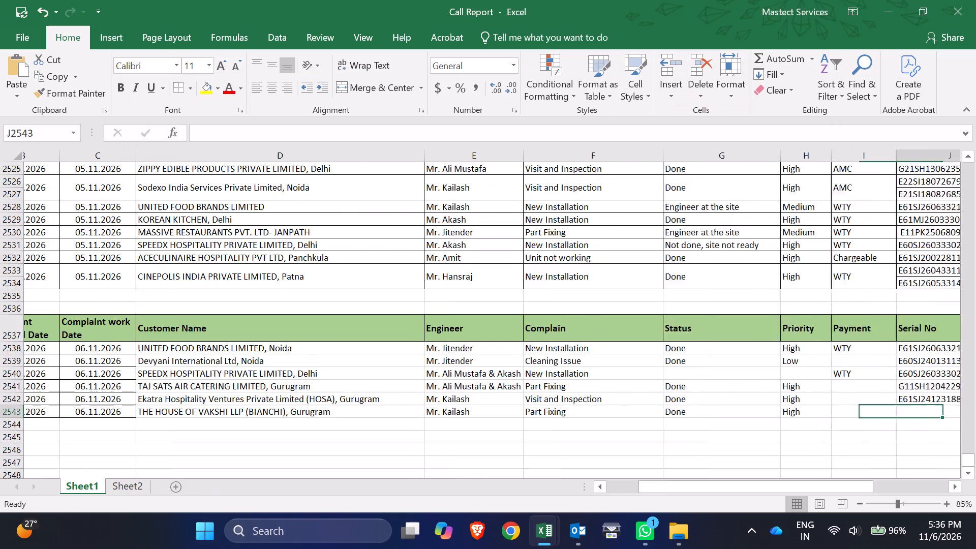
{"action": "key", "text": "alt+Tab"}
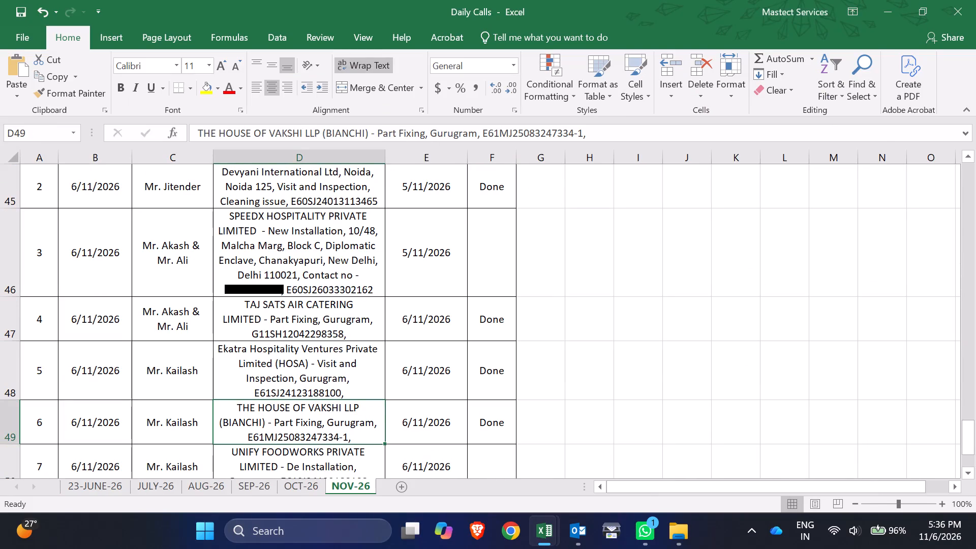
{"action": "double_click", "coordinate": [281, 439]}
{"action": "double_click", "coordinate": [281, 439]}
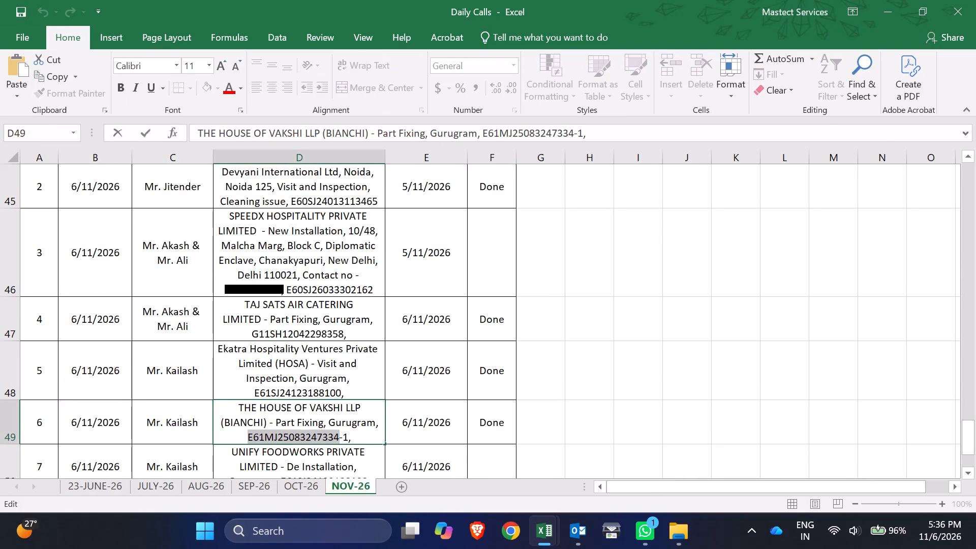
{"action": "key", "text": "shift+Right"}
{"action": "key", "text": "shift+Right"}
{"action": "key", "text": "ctrl+c"}
{"action": "key", "text": "alt+Tab"}
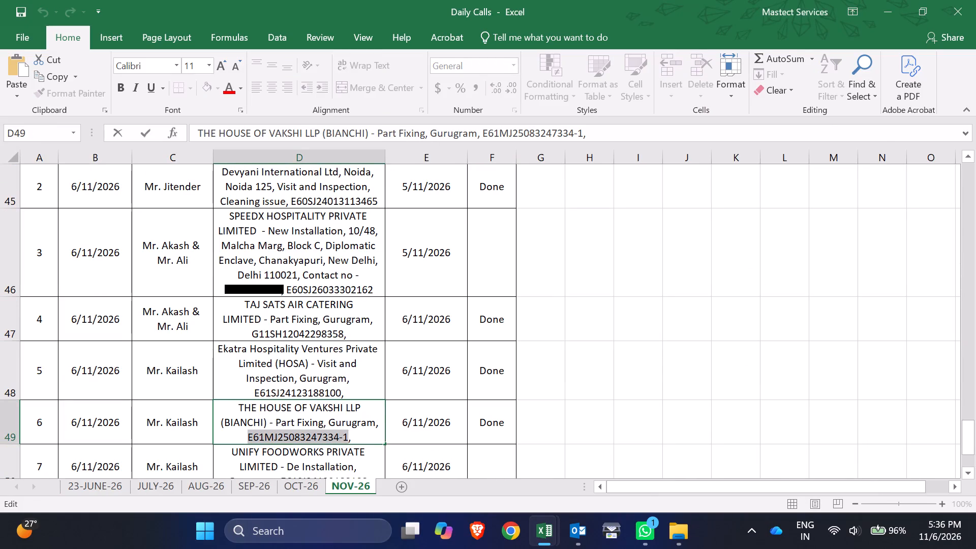
{"action": "key", "text": "ctrl+v"}
{"action": "key", "text": "Return"}
Start entry 7 by entering 7 in the Sno. column below entry 6, and save Call Report.
{"action": "key", "text": "Left"}
{"action": "key", "text": "Left"}
{"action": "key", "text": "Left"}
{"action": "key", "text": "Left"}
{"action": "key", "text": "Left"}
{"action": "key", "text": "Left"}
{"action": "key", "text": "Left"}
{"action": "key", "text": "Left"}
{"action": "key", "text": "Left"}
{"action": "key", "text": "Left"}
{"action": "key", "text": "Left"}
{"action": "key", "text": "Left"}
{"action": "key", "text": "Left"}
{"action": "key", "text": "Left"}
{"action": "key", "text": "Left"}
{"action": "key", "text": "Left"}
{"action": "key", "text": "Left"}
{"action": "key", "text": "Left"}
{"action": "key", "text": "Left"}
{"action": "key", "text": "Left"}
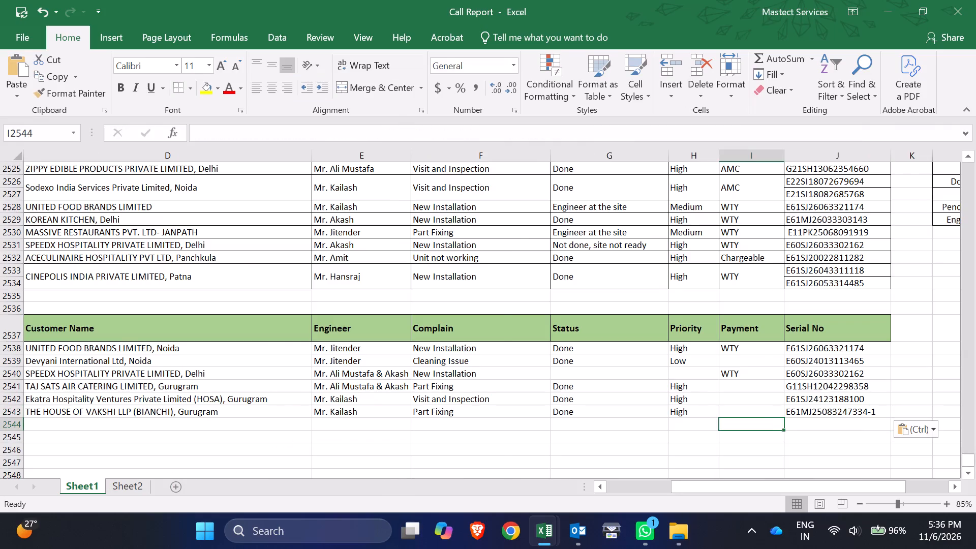
{"action": "key", "text": "7"}
{"action": "key", "text": "Return"}
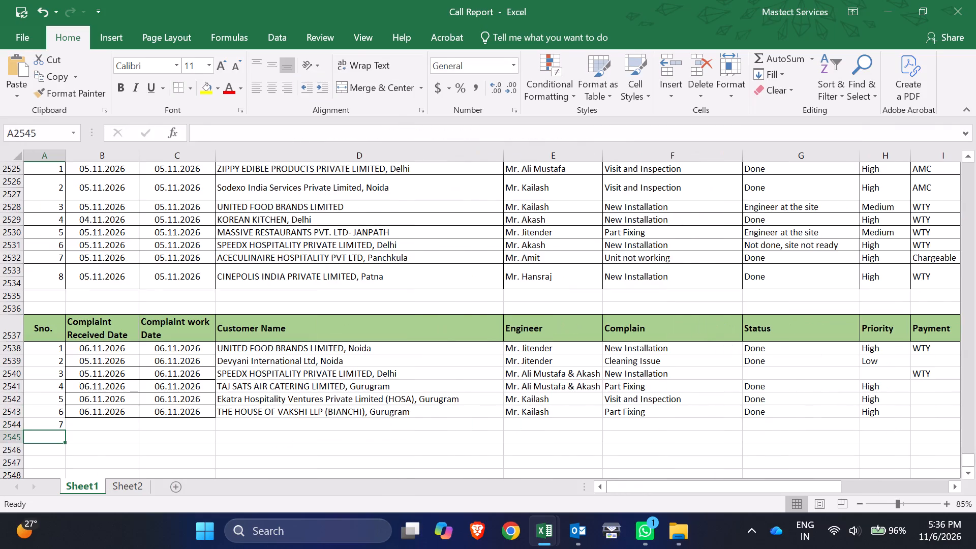
{"action": "key", "text": "ctrl+s"}
Select the seventh call in Daily Calls, fill entry 7's received and work dates with 06.11.2026 from entry 6, and save Call Report.
{"action": "key", "text": "Up"}
{"action": "key", "text": "Right"}
{"action": "key", "text": "alt+Tab"}
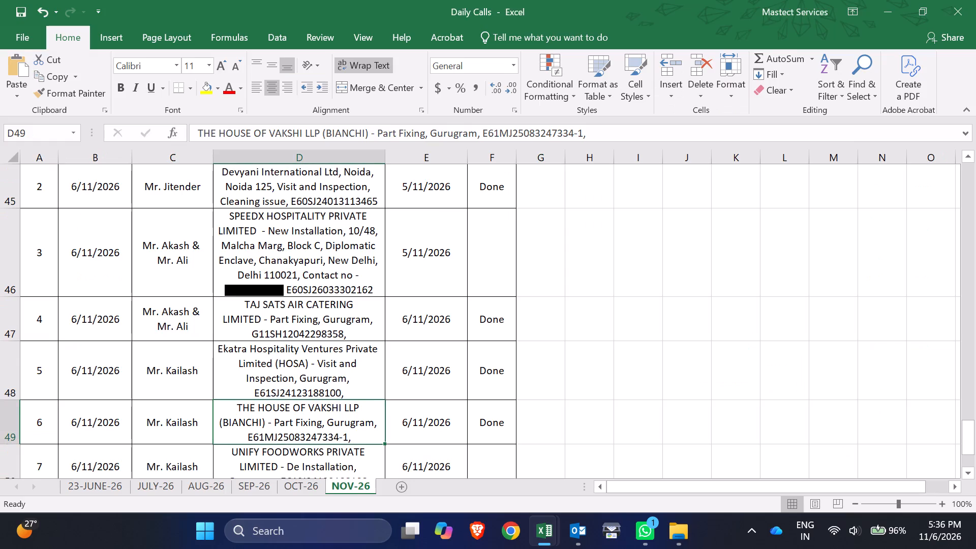
{"action": "scroll", "coordinate": [281, 439], "scroll_direction": "down", "scroll_amount": 2}
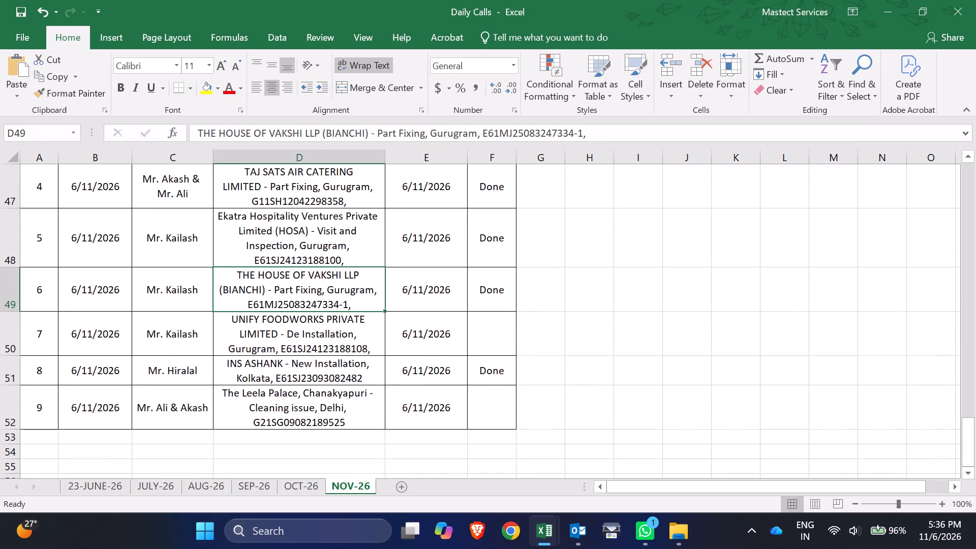
{"action": "left_click", "coordinate": [258, 347]}
{"action": "key", "text": "alt+Tab"}
{"action": "key", "text": "shift+Right"}
{"action": "key", "text": "ctrl+d"}
{"action": "key", "text": "Right"}
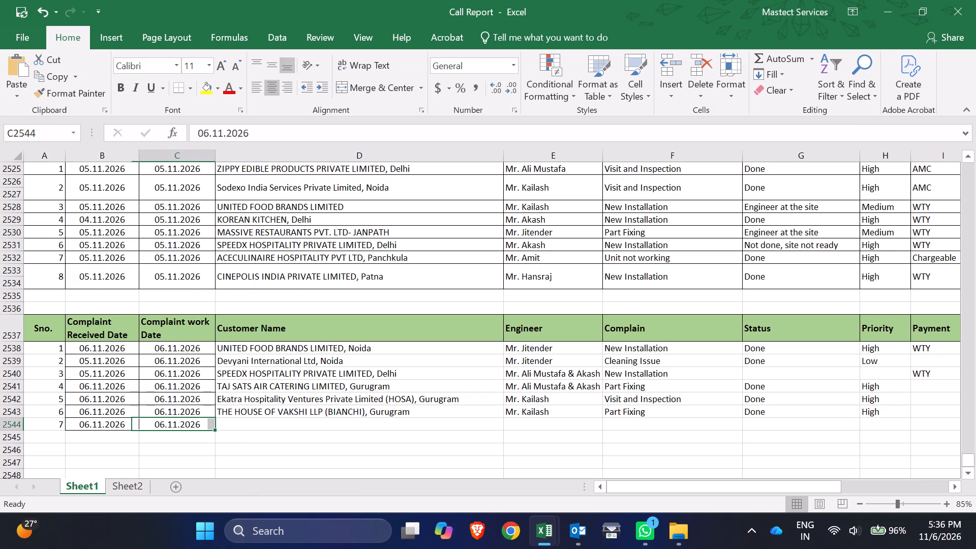
{"action": "key", "text": "Right"}
{"action": "key", "text": "ctrl+s"}
Copy UNIFY FOODWORKS PRIVATE LIMITED from the seventh call in Daily Calls into entry 7's Customer Name in Call Report.
{"action": "key", "text": "alt+Tab"}
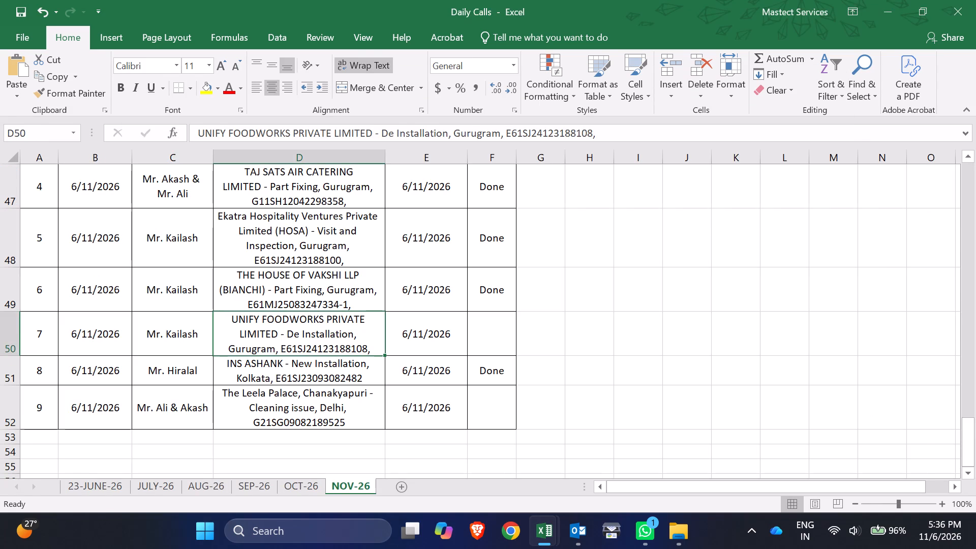
{"action": "key", "text": "alt+Tab"}
{"action": "key", "text": "alt+Tab"}
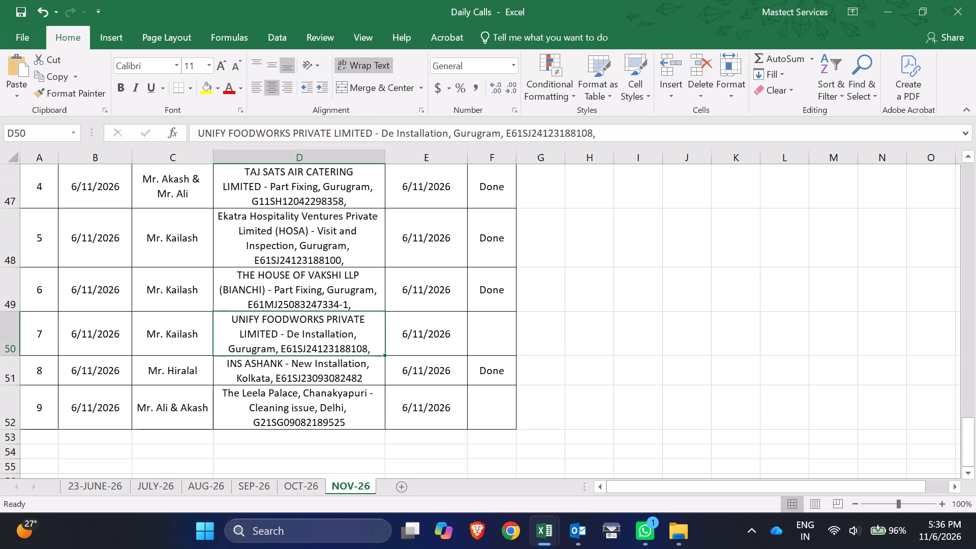
{"action": "left_click", "coordinate": [198, 135]}
{"action": "key", "text": "shift+Right"}
{"action": "key", "text": "shift+Right"}
{"action": "key", "text": "shift+Right"}
{"action": "key", "text": "shift+Right"}
{"action": "key", "text": "shift+Right"}
{"action": "key", "text": "shift+Right"}
{"action": "key", "text": "shift+Right"}
{"action": "key", "text": "shift+Right"}
{"action": "key", "text": "shift+Right"}
{"action": "key", "text": "shift+Right"}
{"action": "key", "text": "shift+Right"}
{"action": "key", "text": "shift+Right"}
{"action": "key", "text": "shift+Right"}
{"action": "key", "text": "shift+Right"}
{"action": "key", "text": "shift+Right"}
{"action": "key", "text": "shift+Right"}
{"action": "key", "text": "shift+Right"}
{"action": "key", "text": "shift+Right"}
{"action": "key", "text": "shift+Right"}
{"action": "key", "text": "shift+Right"}
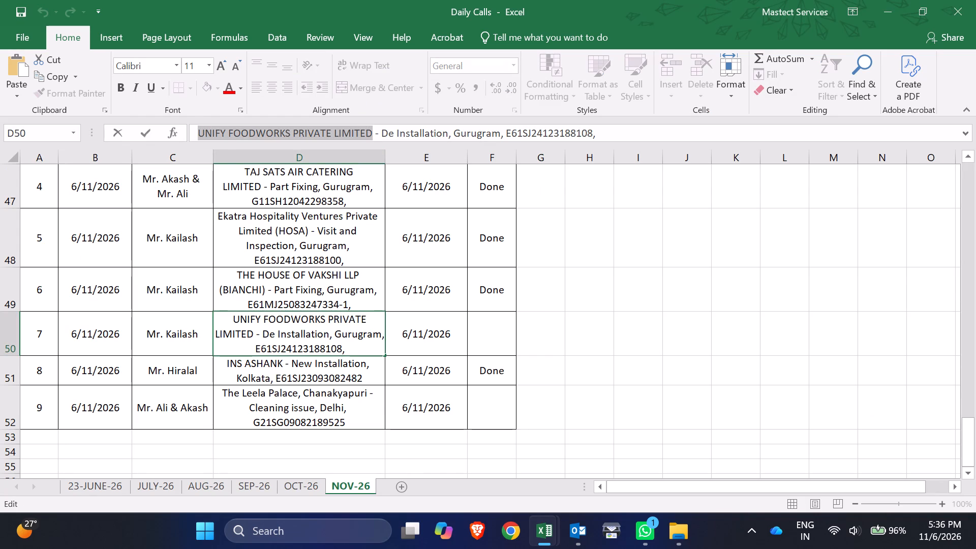
{"action": "key", "text": "ctrl+c"}
{"action": "key", "text": "alt+Tab"}
{"action": "key", "text": "ctrl+v"}
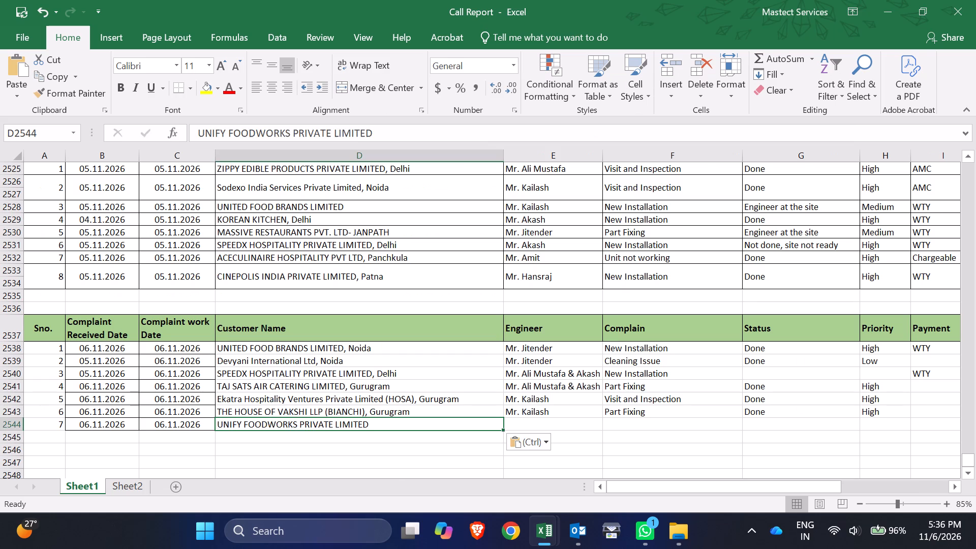
Append ", Gurugram" to UNIFY FOODWORKS PRIVATE LIMITED in entry 7's Customer Name, and save Call Report.
{"action": "left_click", "coordinate": [392, 132]}
{"action": "type", "text": ", G"}
{"action": "type", "text": "urugram"}
{"action": "key", "text": "Return"}
{"action": "key", "text": "ctrl+s"}
{"action": "key", "text": "Up"}
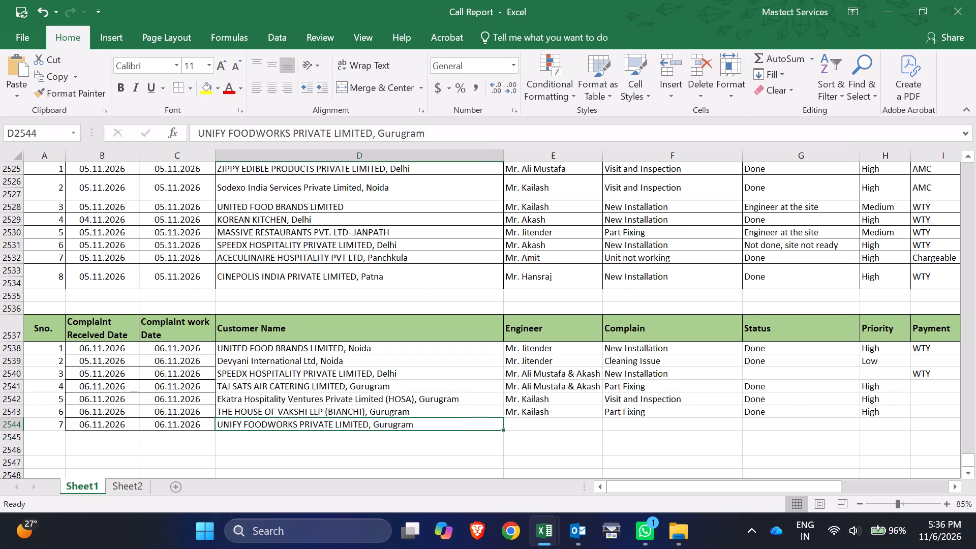
Fill entry 7's Engineer with Mr. Kailash from entry 6 and enter De Installation as its Complain, checking against the seventh call in Daily Calls.
{"action": "key", "text": "Right"}
{"action": "key", "text": "alt+Tab"}
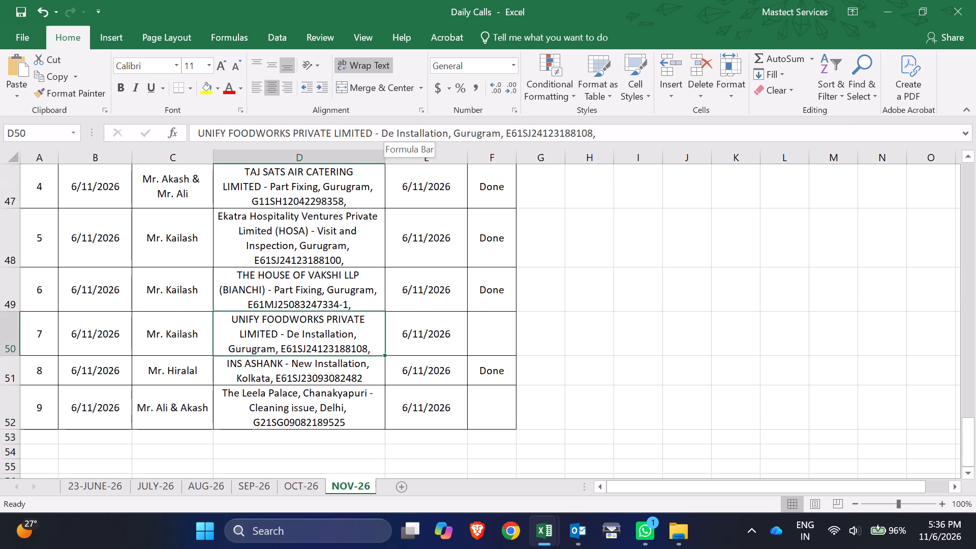
{"action": "key", "text": "alt+Tab"}
{"action": "key", "text": "ctrl+d"}
{"action": "key", "text": "Right"}
{"action": "key", "text": "alt+Tab"}
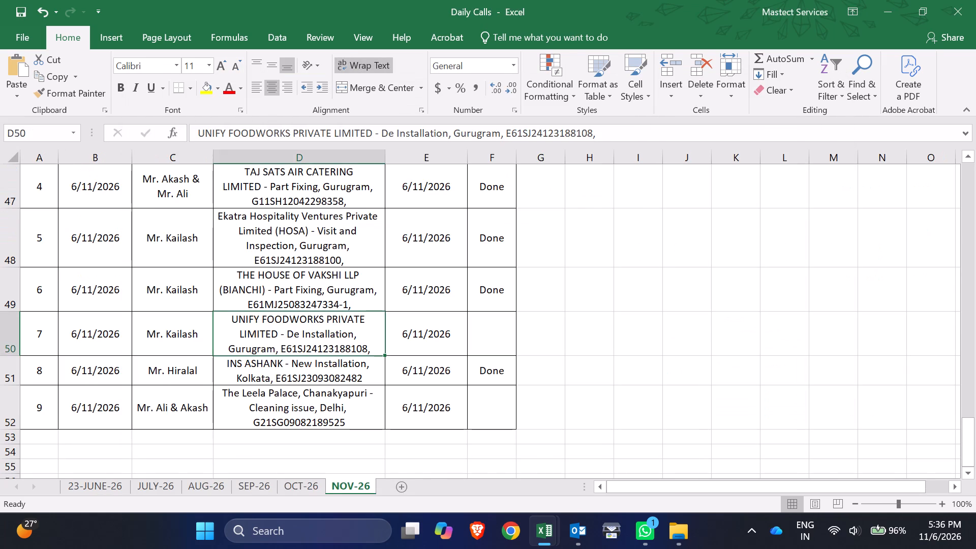
{"action": "key", "text": "alt+Tab"}
{"action": "type", "text": "De Ins"}
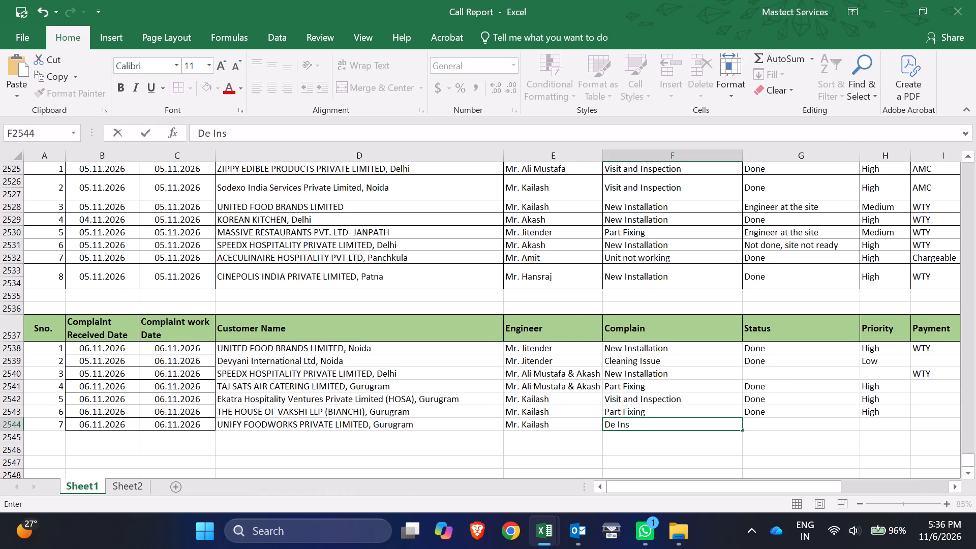
{"action": "type", "text": "tallation"}
{"action": "key", "text": "Return"}
{"action": "key", "text": "Up"}
{"action": "key", "text": "Right"}
{"action": "key", "text": "alt+Tab"}
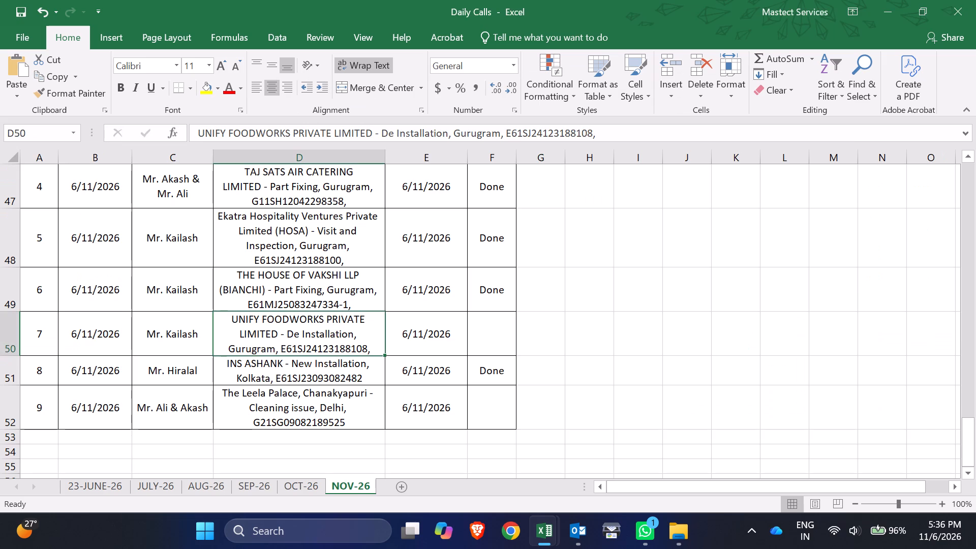
{"action": "key", "text": "alt+Tab"}
{"action": "key", "text": "Right"}
{"action": "key", "text": "Right"}
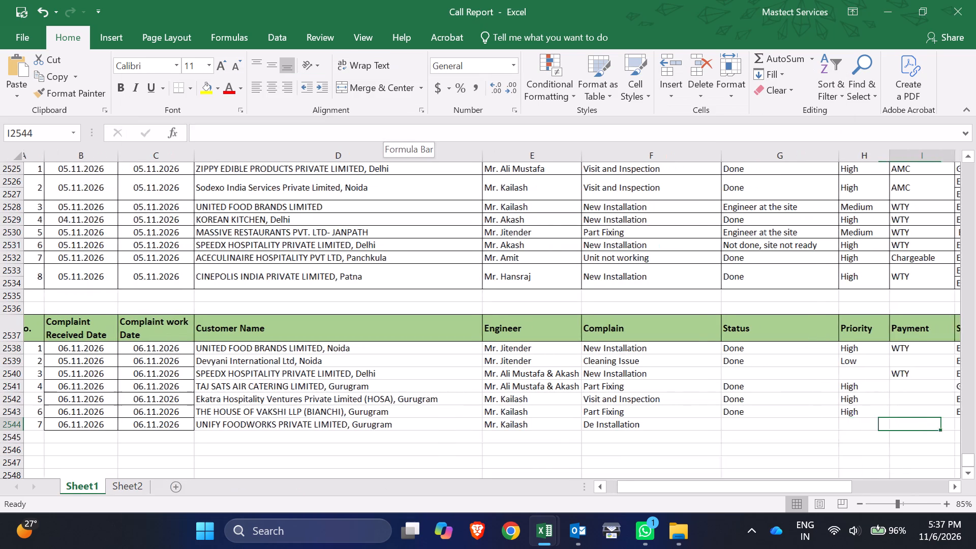
{"action": "key", "text": "alt+Tab"}
{"action": "key", "text": "alt+Tab"}
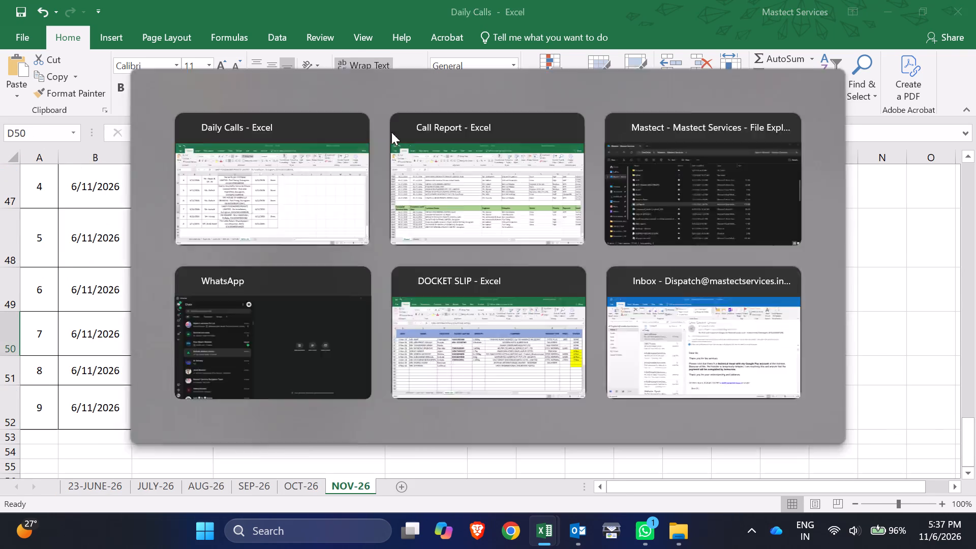
{"action": "key", "text": "Right"}
{"action": "key", "text": "alt+Tab"}
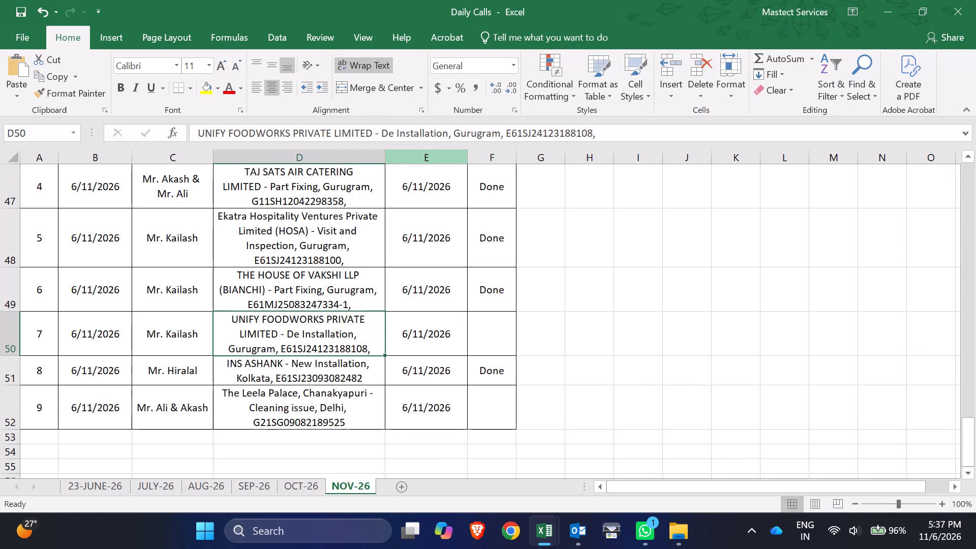
{"action": "triple_click", "coordinate": [354, 350]}
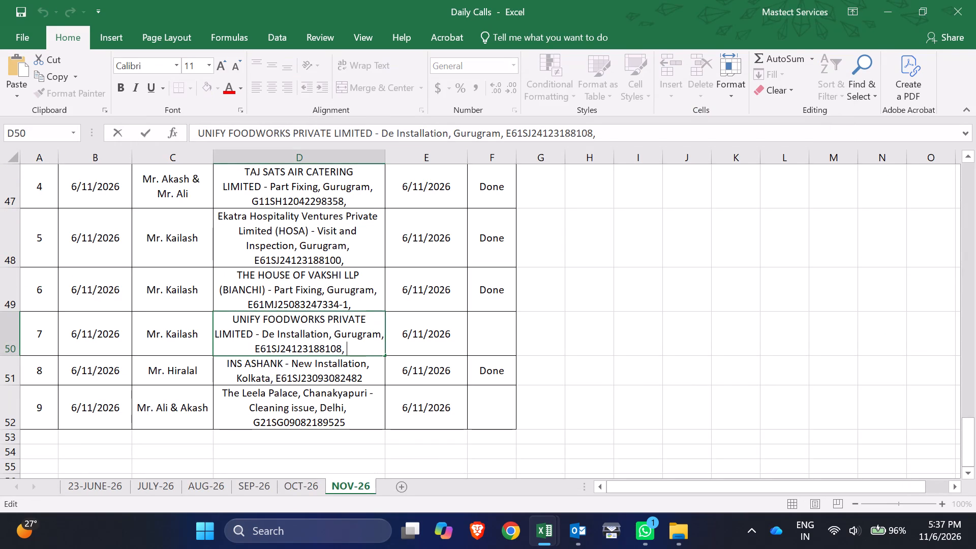
{"action": "double_click", "coordinate": [313, 352]}
{"action": "key", "text": "ctrl+c"}
{"action": "key", "text": "alt+Tab"}
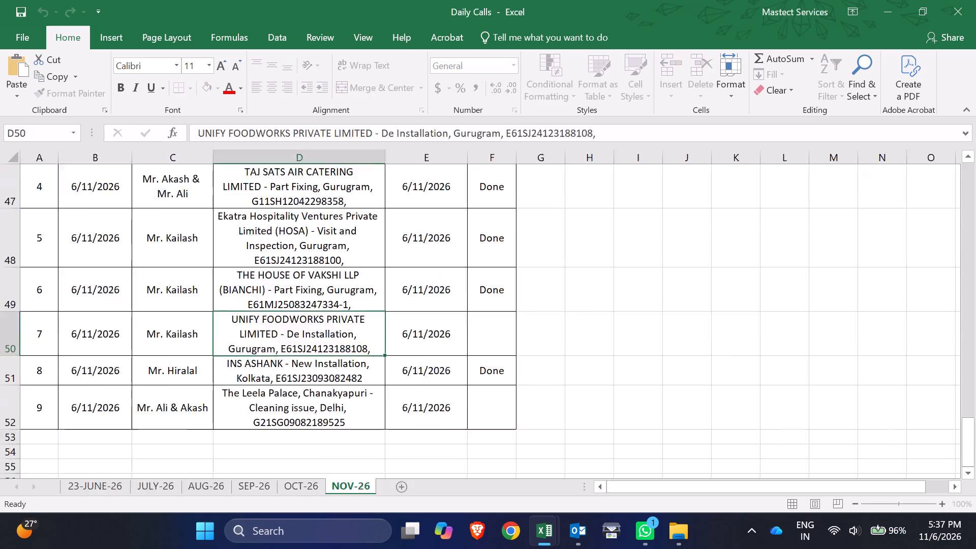
{"action": "key", "text": "ctrl+v"}
{"action": "key", "text": "Return"}
Start entry 8 by entering 8 in the Sno. column below entry 7, and save Call Report.
{"action": "key", "text": "Left"}
{"action": "key", "text": "Left"}
{"action": "key", "text": "Left"}
{"action": "key", "text": "Left"}
{"action": "key", "text": "Left"}
{"action": "key", "text": "Left"}
{"action": "key", "text": "Left"}
{"action": "key", "text": "Left"}
{"action": "key", "text": "Left"}
{"action": "key", "text": "Left"}
{"action": "key", "text": "Left"}
{"action": "key", "text": "Left"}
{"action": "key", "text": "Left"}
{"action": "key", "text": "Left"}
{"action": "key", "text": "Left"}
{"action": "key", "text": "Left"}
{"action": "key", "text": "Left"}
{"action": "key", "text": "Left"}
{"action": "key", "text": "Left"}
{"action": "key", "text": "Left"}
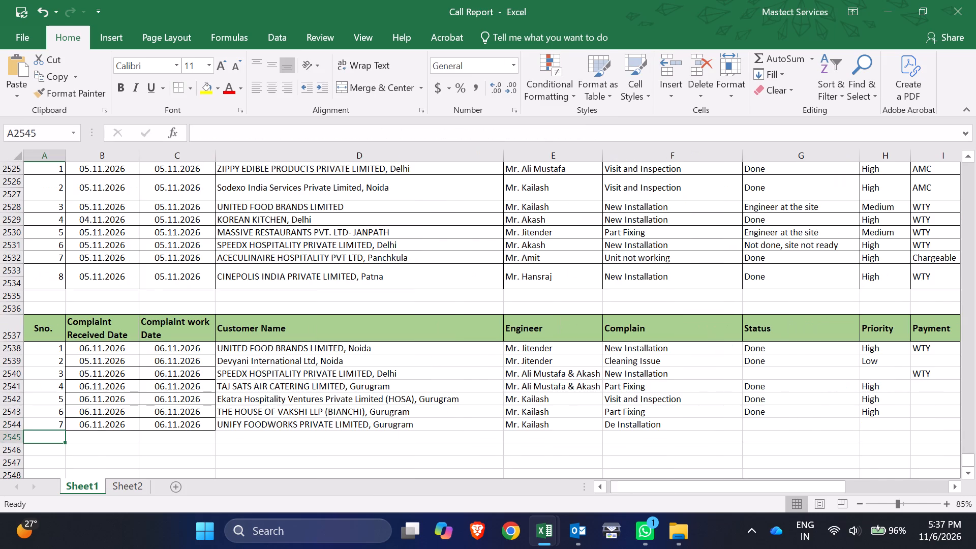
{"action": "key", "text": "8"}
{"action": "key", "text": "Return"}
{"action": "key", "text": "ctrl+s"}
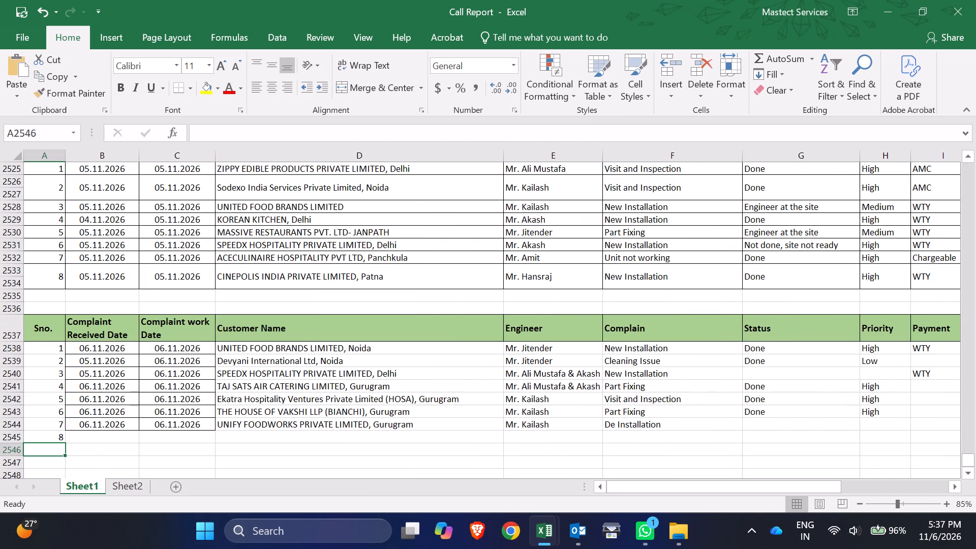
Select the eighth call in Daily Calls, fill entry 8's received and work dates with 06.11.2026 from entry 7, and save Call Report.
{"action": "key", "text": "Up"}
{"action": "key", "text": "Right"}
{"action": "key", "text": "alt+Tab"}
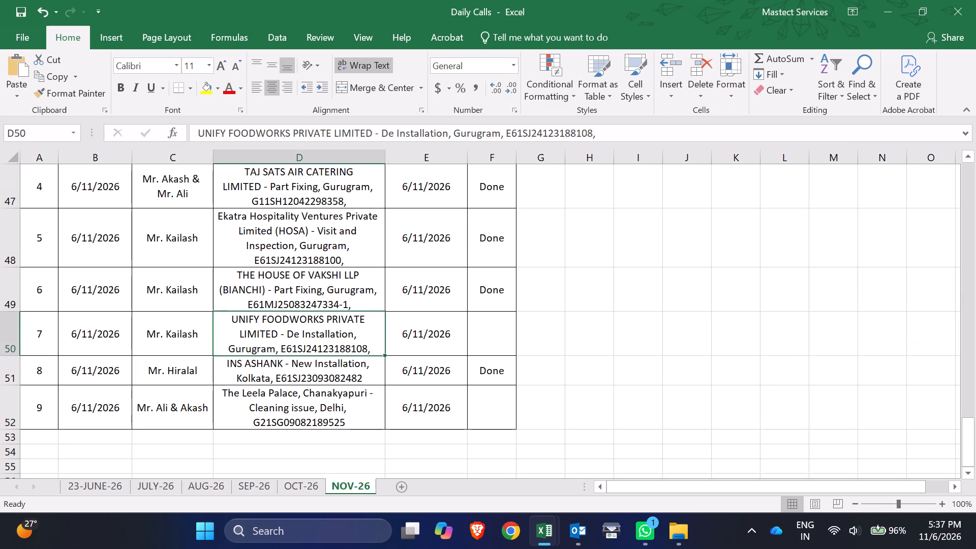
{"action": "key", "text": "Down"}
{"action": "key", "text": "alt+Tab"}
{"action": "key", "text": "shift+Right"}
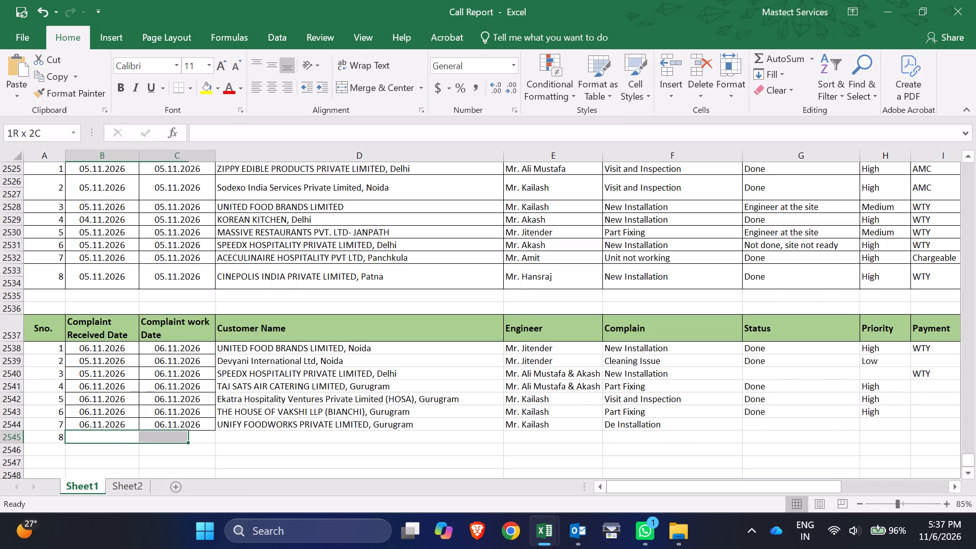
{"action": "key", "text": "ctrl+d"}
{"action": "key", "text": "Right"}
{"action": "key", "text": "Right"}
{"action": "key", "text": "ctrl+s"}
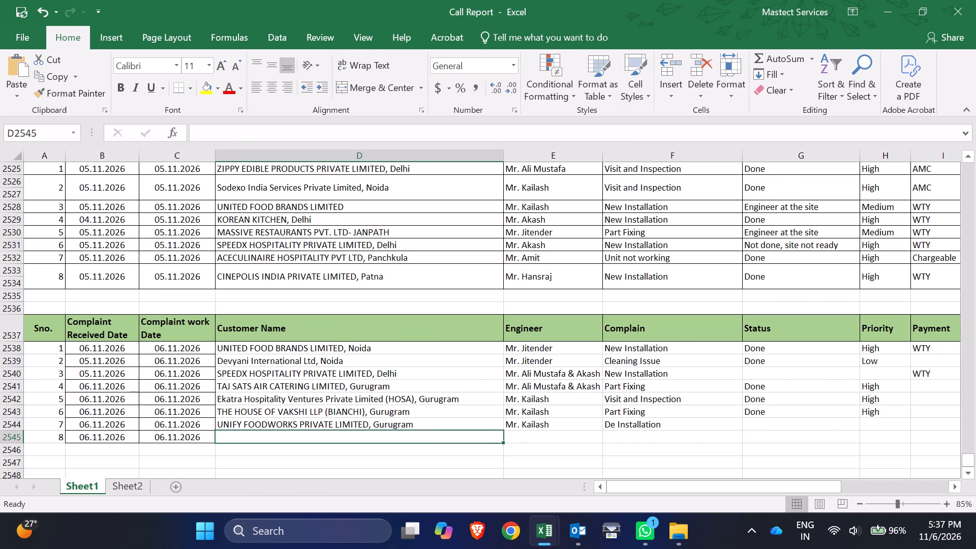
Copy INS ASHANK from the eighth call in Daily Calls for entry 8's Customer Name in Call Report.
{"action": "key", "text": "alt+Tab"}
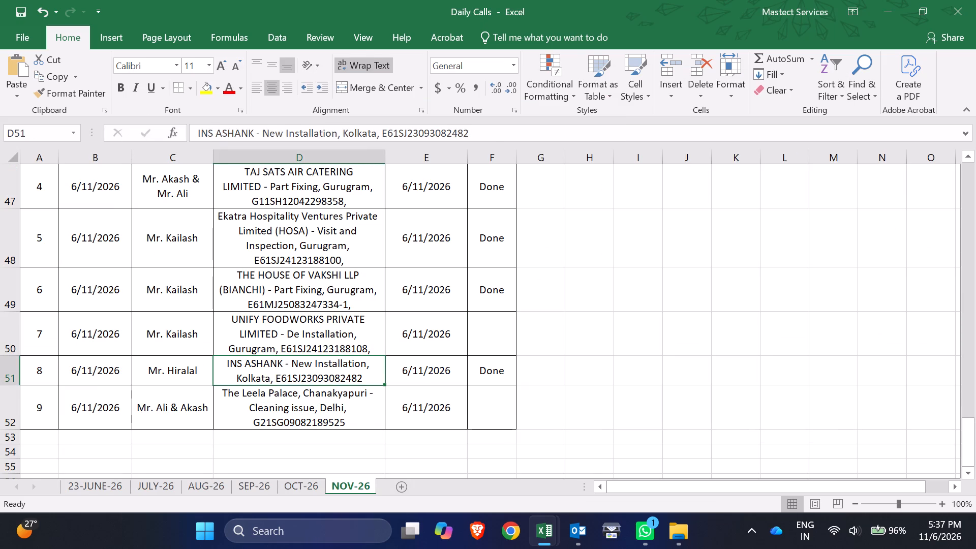
{"action": "left_click", "coordinate": [197, 138]}
{"action": "key", "text": "shift+Right"}
{"action": "key", "text": "shift+Right"}
{"action": "key", "text": "shift+Right"}
{"action": "key", "text": "shift+Right"}
{"action": "key", "text": "shift+Right"}
{"action": "key", "text": "shift+Right"}
{"action": "key", "text": "shift+Right"}
{"action": "key", "text": "shift+Right"}
{"action": "key", "text": "shift+Right"}
{"action": "key", "text": "shift+Right"}
{"action": "key", "text": "shift+Right"}
{"action": "key", "text": "shift+Right"}
{"action": "key", "text": "shift+Right"}
{"action": "key", "text": "shift+Left"}
{"action": "key", "text": "shift+Left"}
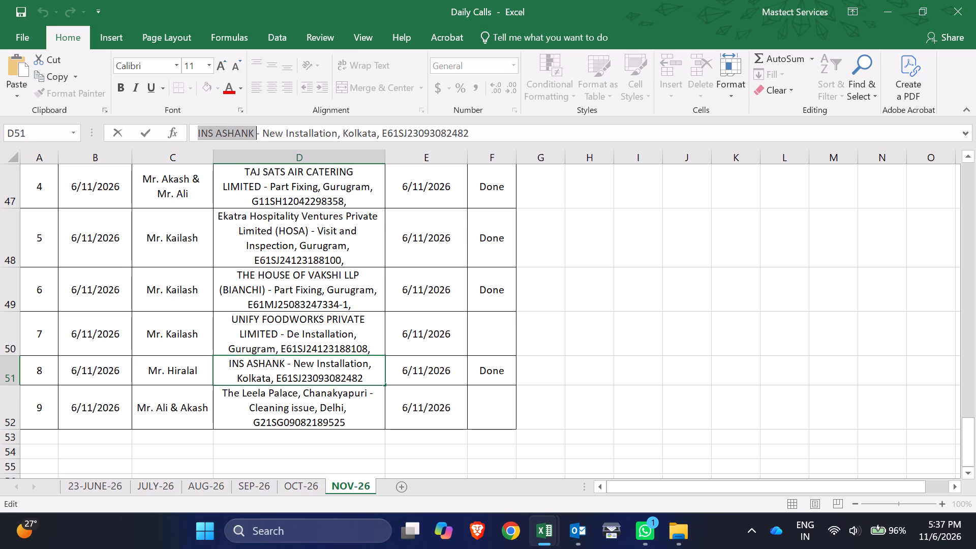
{"action": "key", "text": "shift+Left"}
{"action": "key", "text": "ctrl+c"}
{"action": "key", "text": "alt+Tab"}
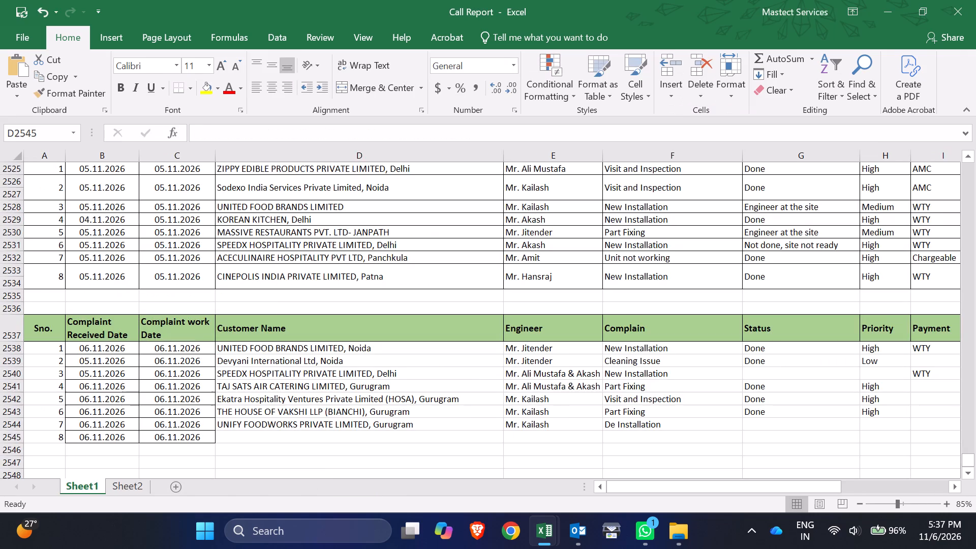
{"action": "key", "text": "ctrl+v"}
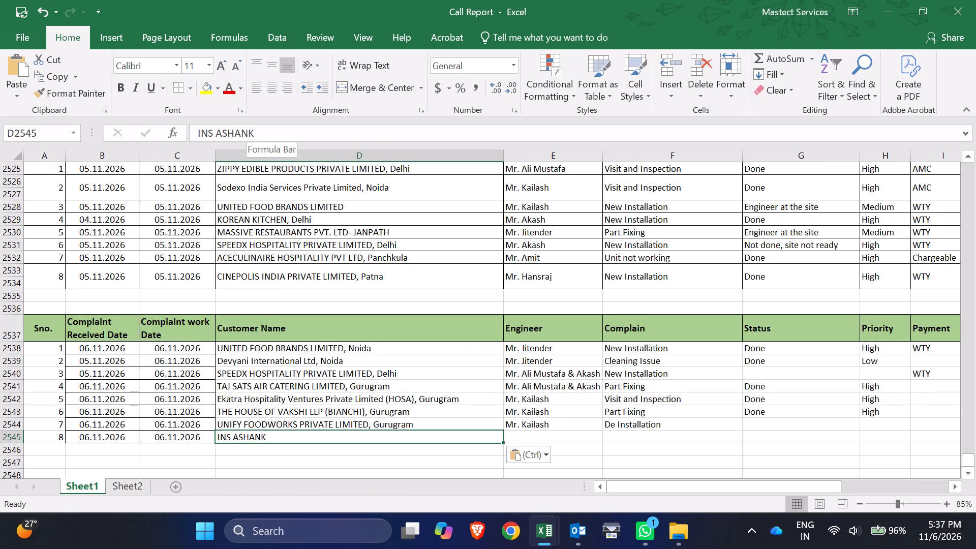
{"action": "left_click", "coordinate": [263, 129]}
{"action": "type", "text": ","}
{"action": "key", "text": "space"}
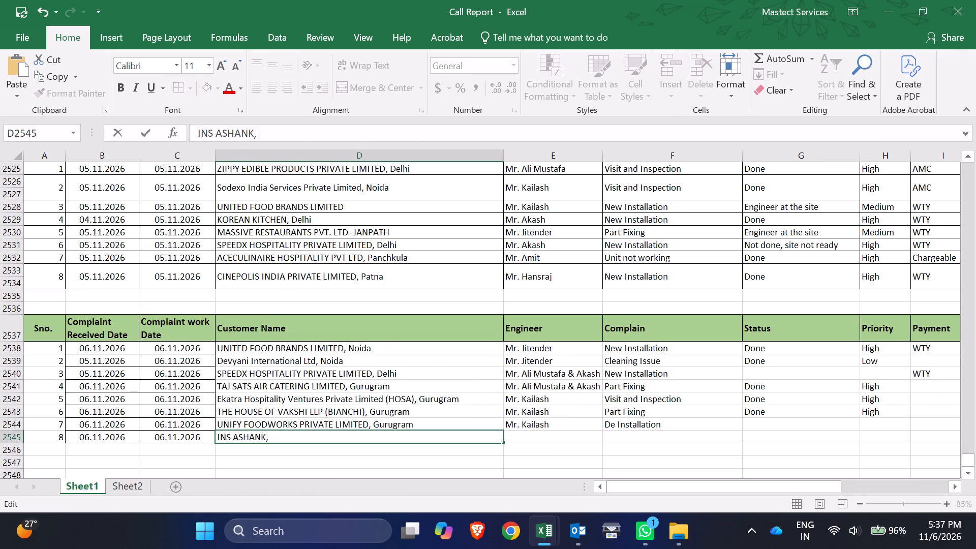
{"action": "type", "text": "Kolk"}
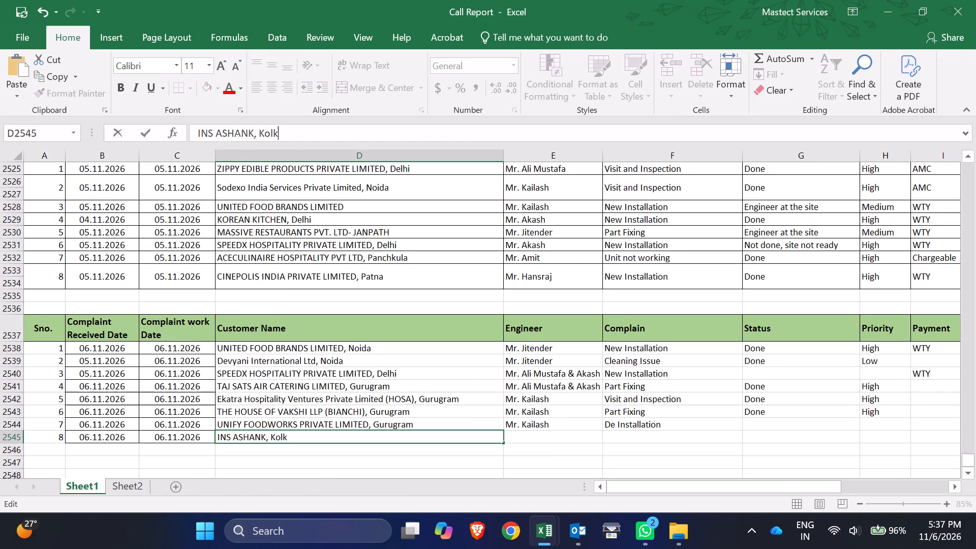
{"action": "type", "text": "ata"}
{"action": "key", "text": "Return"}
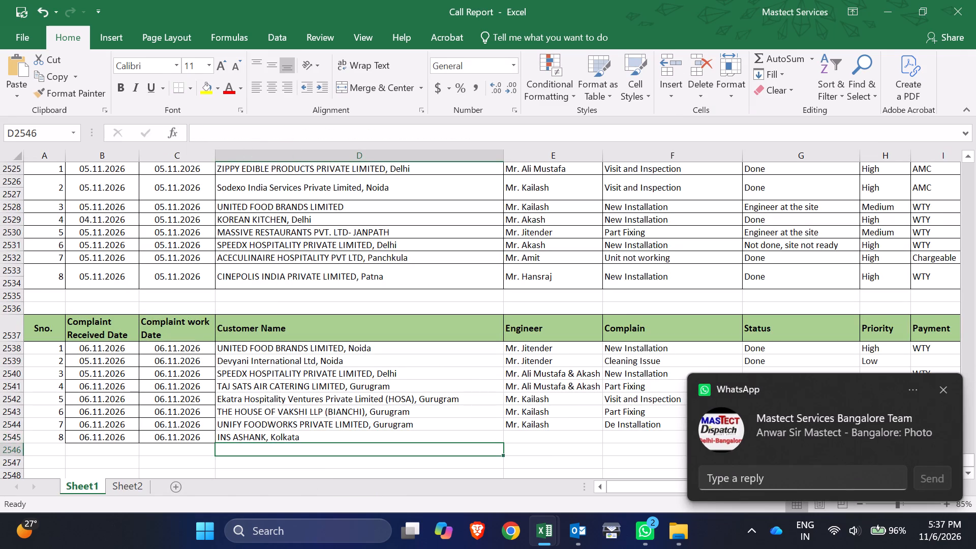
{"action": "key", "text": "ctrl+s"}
Enter Mr. Hiralal as entry 8's Engineer, checking against the eighth call in Daily Calls, and save Call Report.
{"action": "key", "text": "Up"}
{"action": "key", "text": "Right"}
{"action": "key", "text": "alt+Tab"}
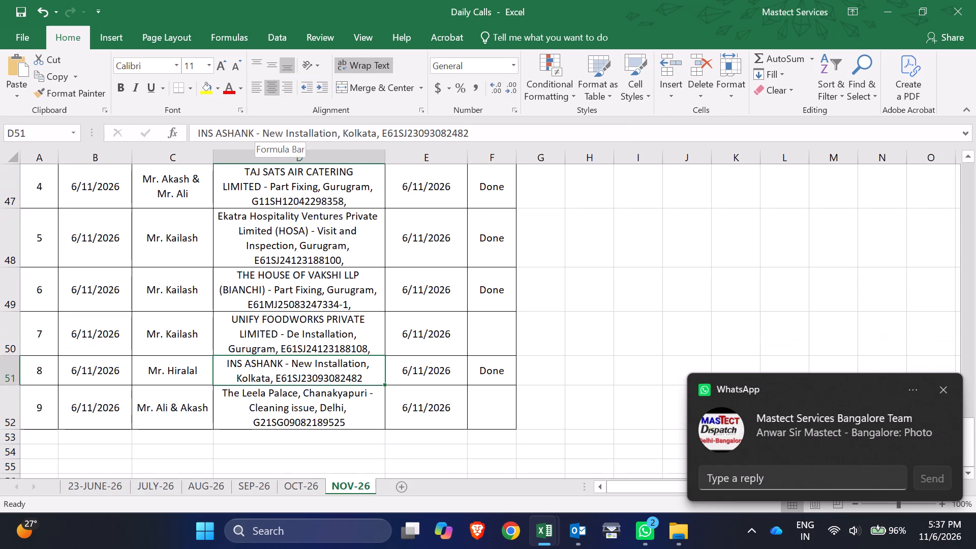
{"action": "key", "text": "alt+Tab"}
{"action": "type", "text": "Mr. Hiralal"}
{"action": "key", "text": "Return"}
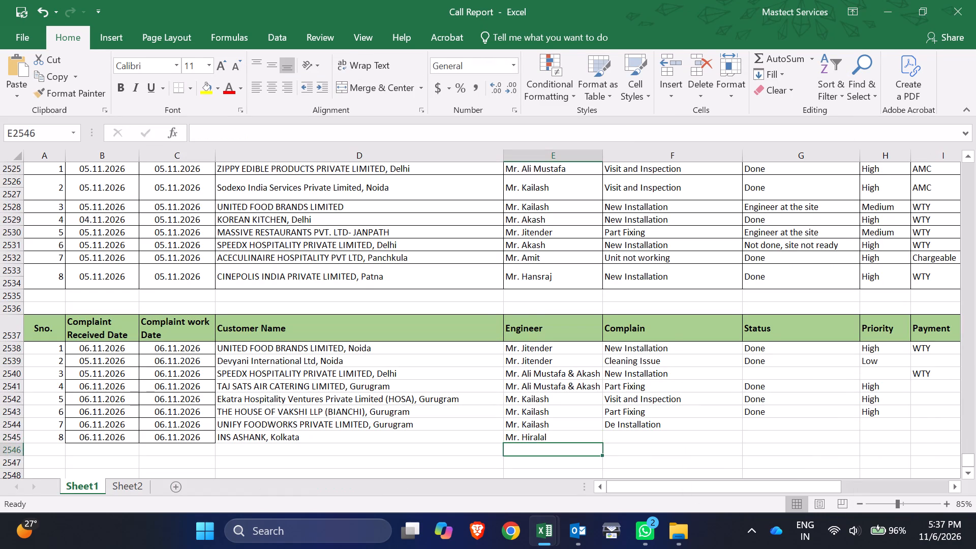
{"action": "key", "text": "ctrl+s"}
Enter New Installation as entry 8's Complain, checking against the eighth call in Daily Calls.
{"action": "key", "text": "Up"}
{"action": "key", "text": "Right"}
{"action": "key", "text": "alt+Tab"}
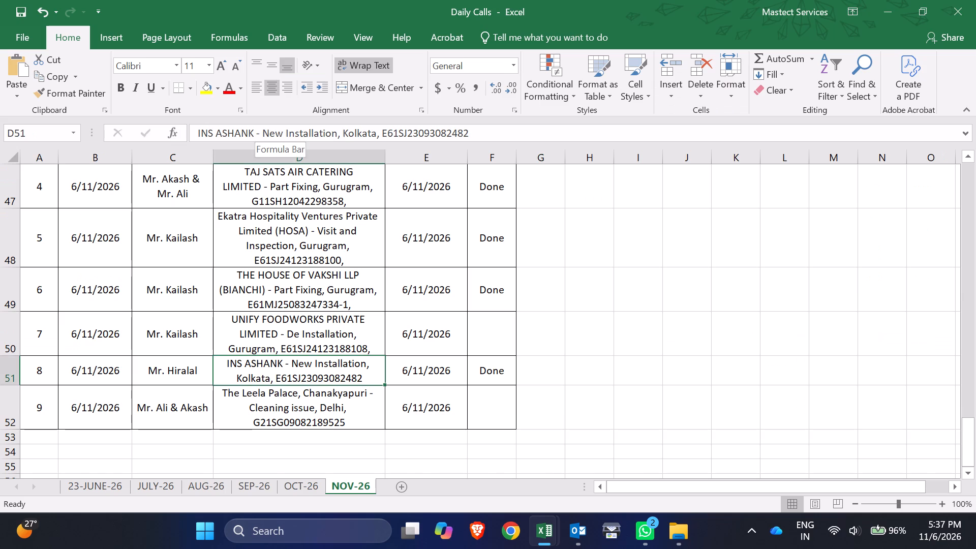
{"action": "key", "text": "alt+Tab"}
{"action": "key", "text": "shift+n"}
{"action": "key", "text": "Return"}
Select entry 8's empty Status cell in Call Report and check the eighth call's status in Daily Calls.
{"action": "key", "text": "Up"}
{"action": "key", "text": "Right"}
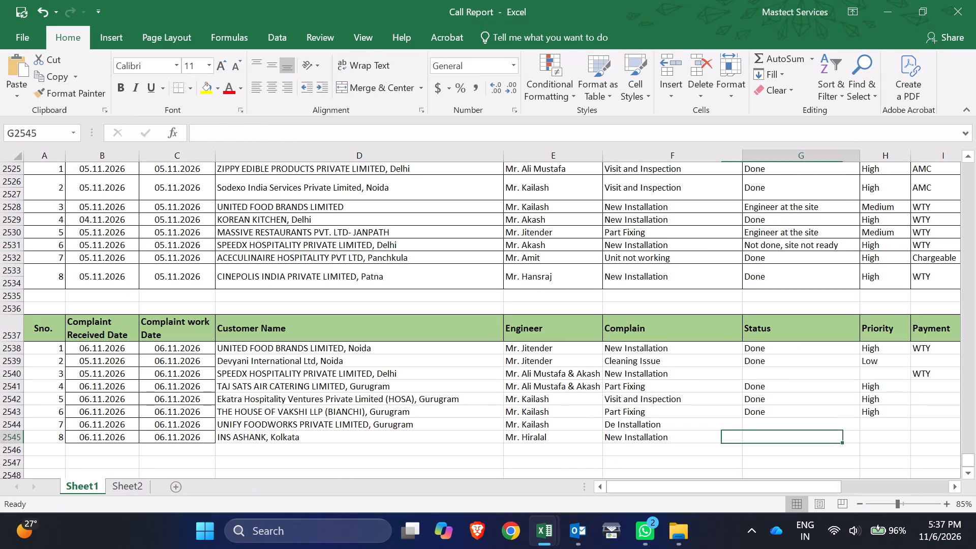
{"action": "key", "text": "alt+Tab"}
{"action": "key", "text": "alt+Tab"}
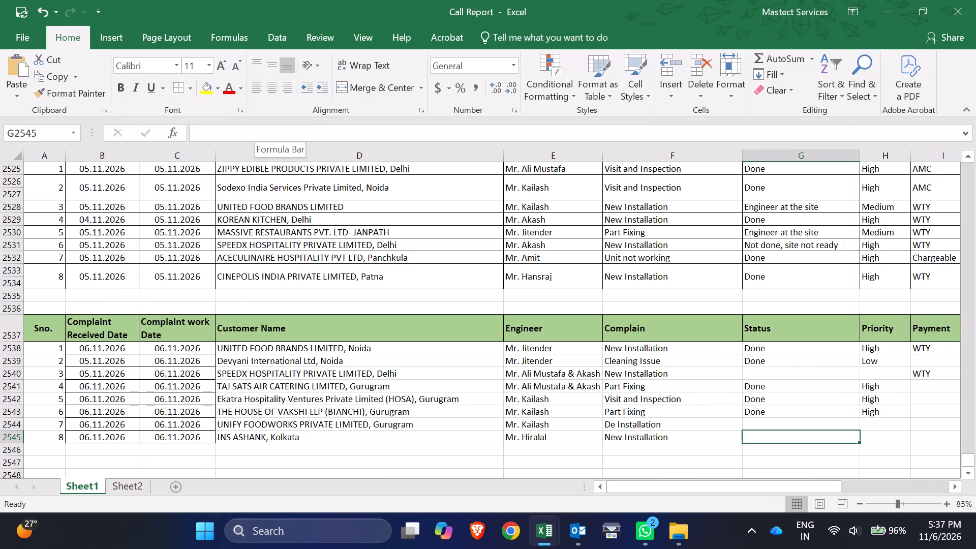
Set entry 8's Status to Done and its Priority to High.
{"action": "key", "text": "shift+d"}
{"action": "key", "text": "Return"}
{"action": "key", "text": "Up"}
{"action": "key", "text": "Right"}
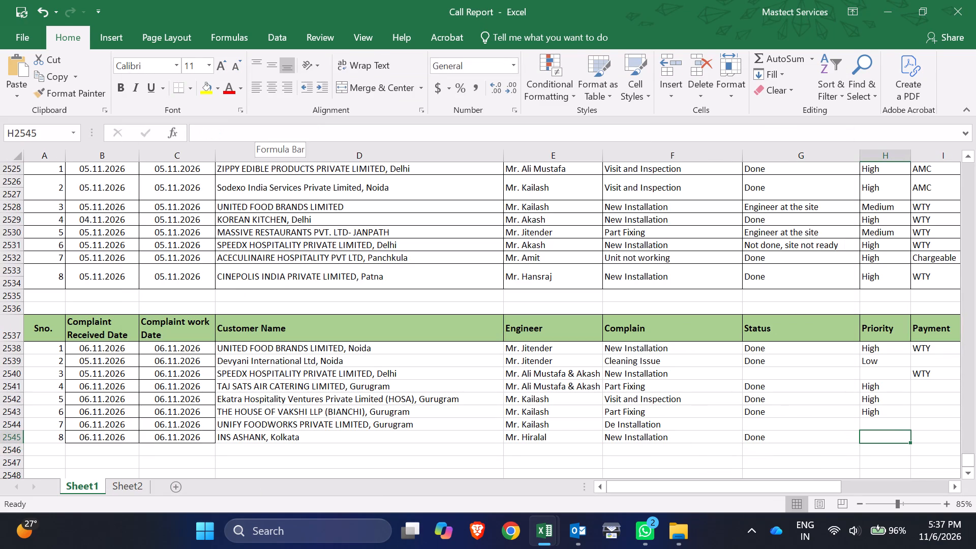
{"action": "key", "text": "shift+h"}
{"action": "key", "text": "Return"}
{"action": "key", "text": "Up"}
Enter WTY as the Payment of entry 8, INS ASHANK, Kolkata.
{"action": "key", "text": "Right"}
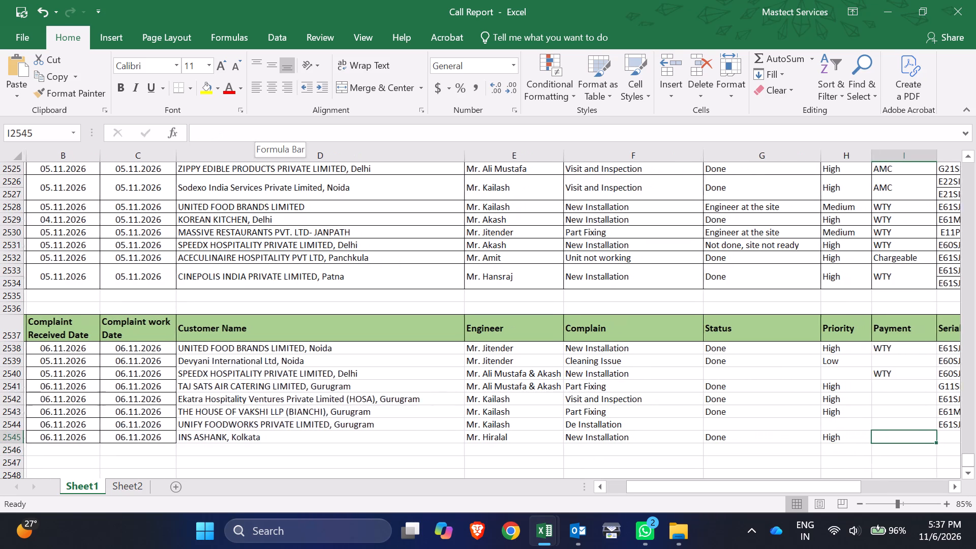
{"action": "left_click", "coordinate": [404, 338]}
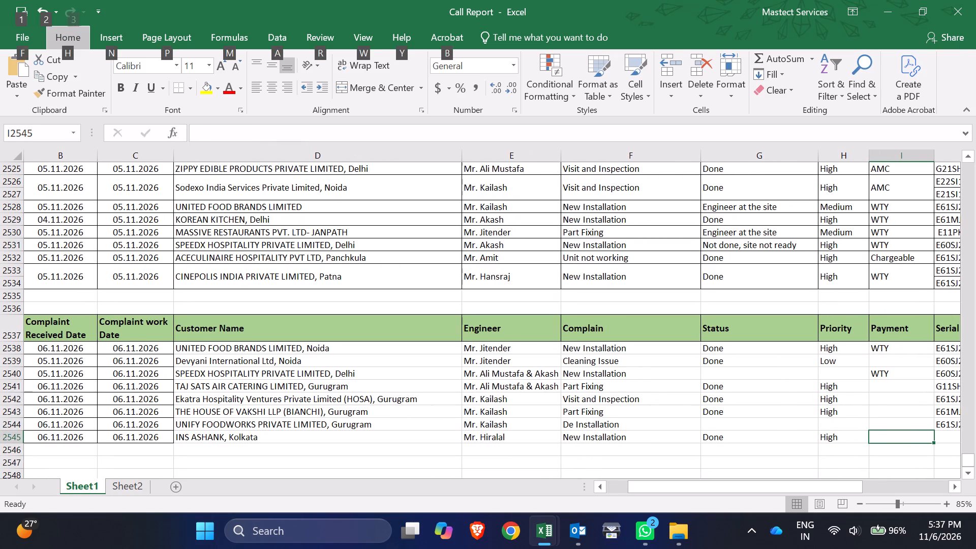
{"action": "key", "text": "Down"}
{"action": "key", "text": "Down"}
{"action": "key", "text": "Down"}
{"action": "key", "text": "Right"}
{"action": "key", "text": "Right"}
{"action": "key", "text": "Right"}
{"action": "key", "text": "Right"}
{"action": "key", "text": "Right"}
{"action": "key", "text": "Right"}
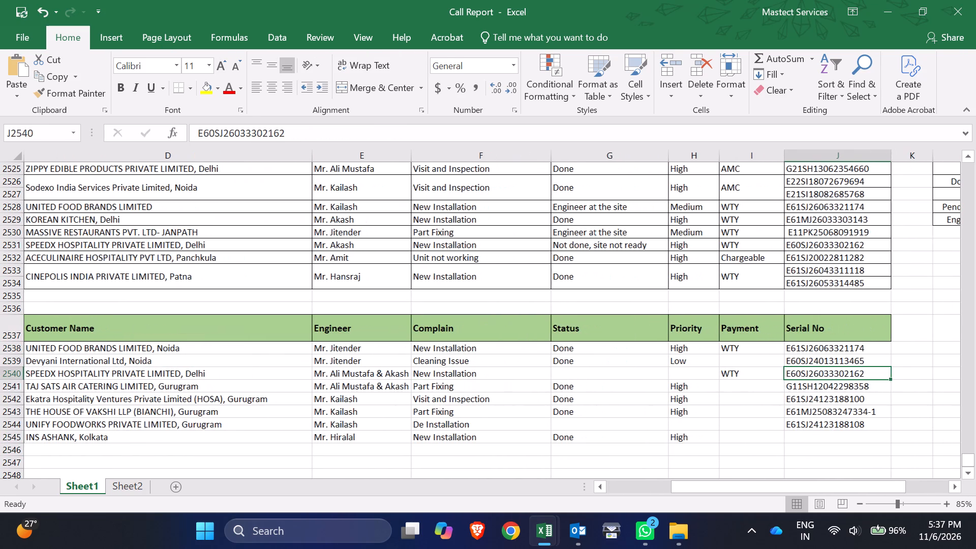
{"action": "key", "text": "Down"}
{"action": "key", "text": "Left"}
{"action": "key", "text": "Left"}
{"action": "key", "text": "Down"}
{"action": "key", "text": "Down"}
{"action": "key", "text": "Down"}
{"action": "key", "text": "Down"}
{"action": "key", "text": "Right"}
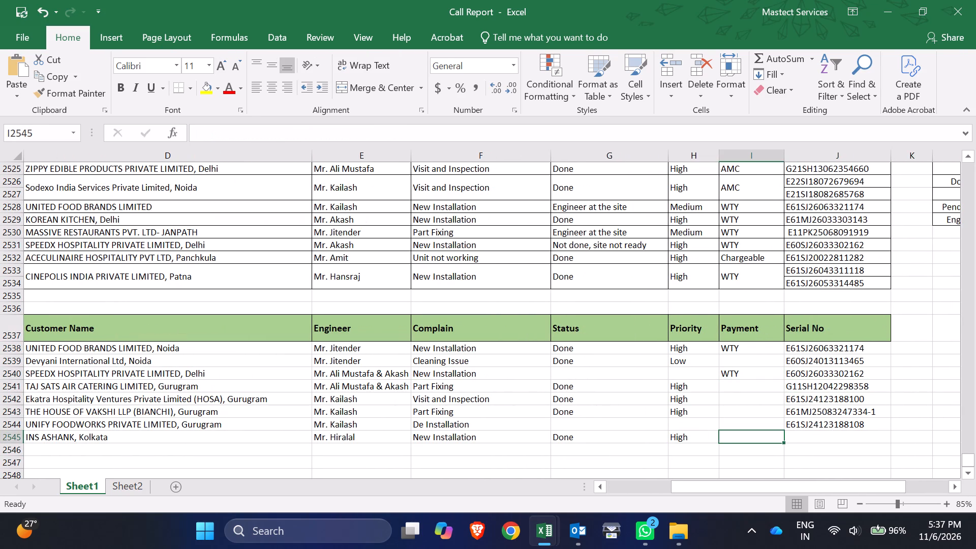
{"action": "key", "text": "shift+w"}
{"action": "key", "text": "Return"}
{"action": "key", "text": "Up"}
{"action": "key", "text": "Right"}
{"action": "key", "text": "alt+Tab"}
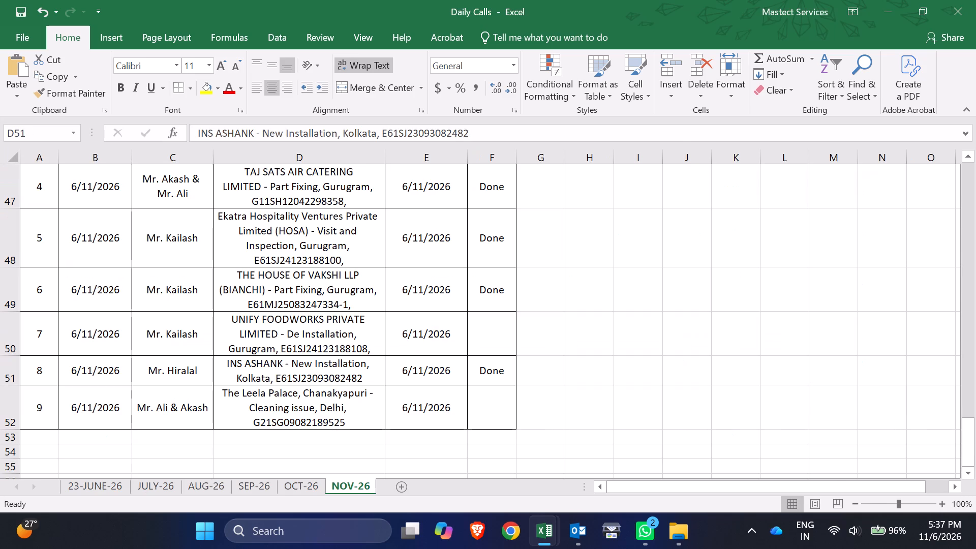
{"action": "triple_click", "coordinate": [328, 380]}
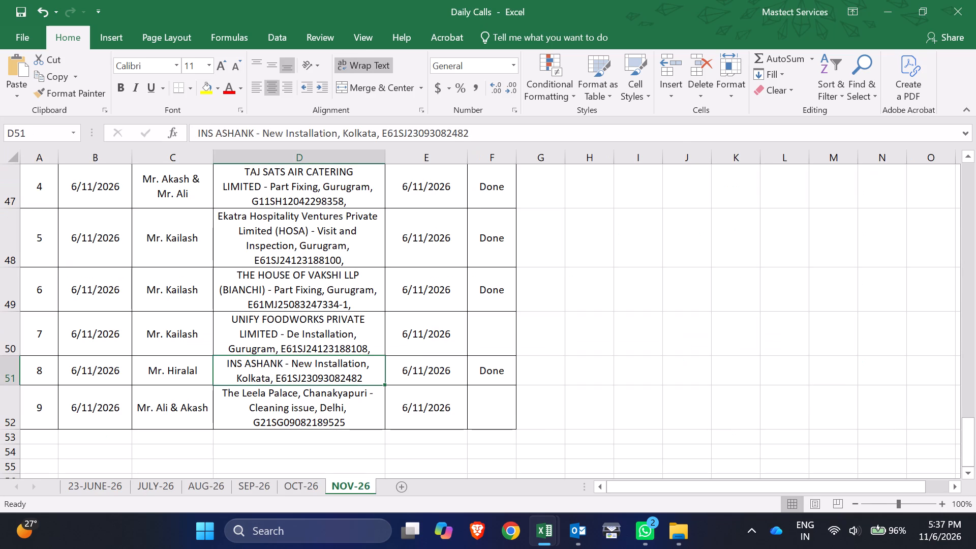
{"action": "left_click", "coordinate": [328, 380]}
{"action": "key", "text": "ctrl+c"}
{"action": "key", "text": "alt+Tab"}
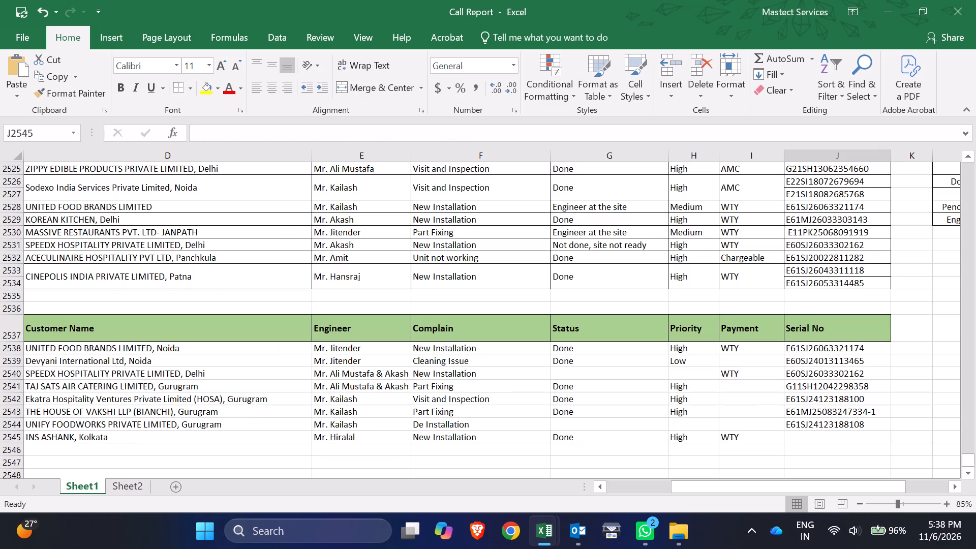
{"action": "key", "text": "ctrl+v"}
{"action": "key", "text": "Return"}
Start entry 9 by entering 9 in the Sno. column below entry 8, and save Call Report.
{"action": "key", "text": "Left"}
{"action": "key", "text": "Left"}
{"action": "key", "text": "Left"}
{"action": "key", "text": "Left"}
{"action": "key", "text": "Left"}
{"action": "key", "text": "Left"}
{"action": "key", "text": "Left"}
{"action": "key", "text": "Left"}
{"action": "key", "text": "Left"}
{"action": "key", "text": "Left"}
{"action": "key", "text": "Left"}
{"action": "key", "text": "Left"}
{"action": "key", "text": "Left"}
{"action": "key", "text": "Left"}
{"action": "key", "text": "Left"}
{"action": "key", "text": "Left"}
{"action": "key", "text": "Left"}
{"action": "key", "text": "Left"}
{"action": "key", "text": "Left"}
{"action": "key", "text": "Left"}
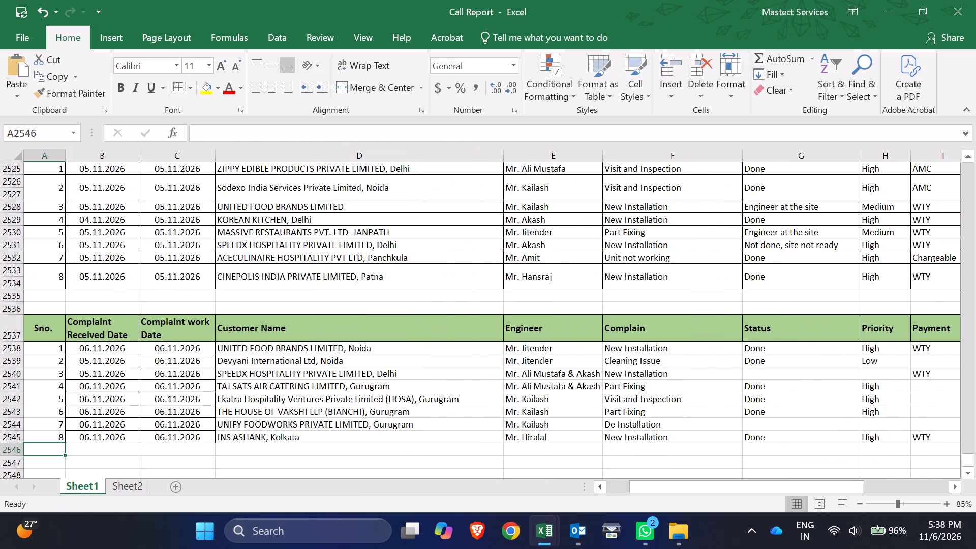
{"action": "key", "text": "9"}
{"action": "key", "text": "Return"}
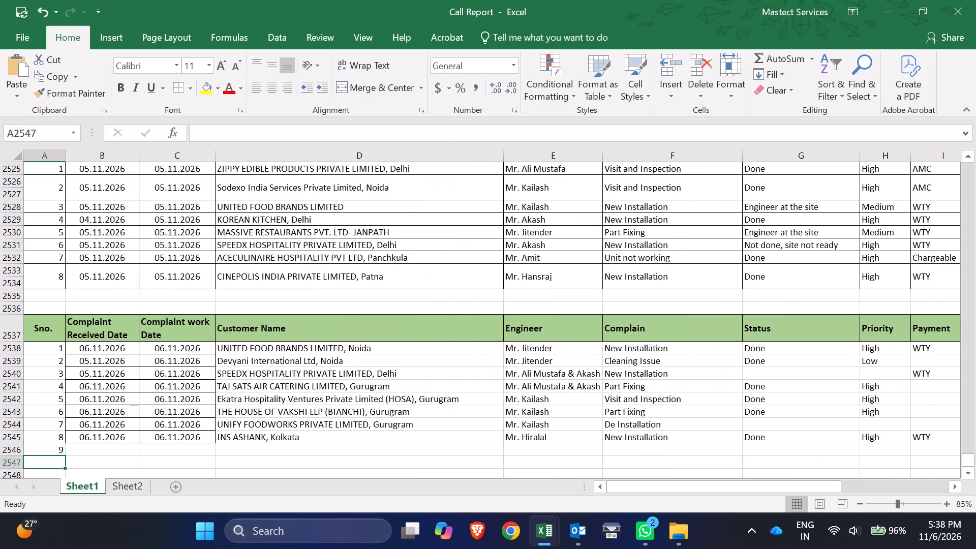
{"action": "key", "text": "ctrl+s"}
Fill entry 9's received and work dates with 06.11.2026 from entry 8.
{"action": "key", "text": "Up"}
{"action": "key", "text": "Right"}
{"action": "key", "text": "shift+Right"}
{"action": "key", "text": "ctrl+d"}
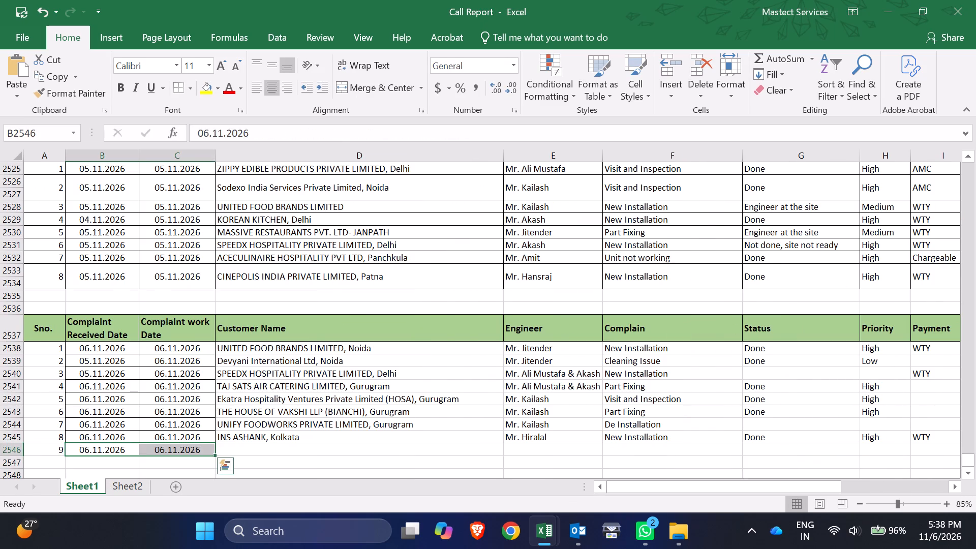
Copy the customer name The Leela Palace, Chanakyapuri from the ninth call in Daily Calls for entry 9's Customer Name in Call Report.
{"action": "key", "text": "Right"}
{"action": "key", "text": "Right"}
{"action": "key", "text": "alt+Tab"}
{"action": "scroll", "coordinate": [328, 380], "scroll_direction": "down", "scroll_amount": 1}
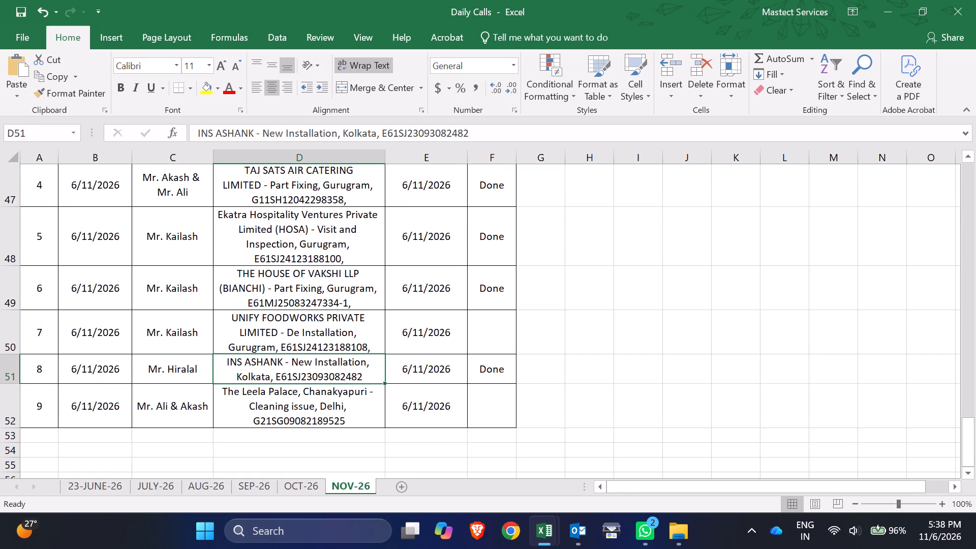
{"action": "left_click", "coordinate": [288, 401]}
{"action": "key", "text": "alt+Tab"}
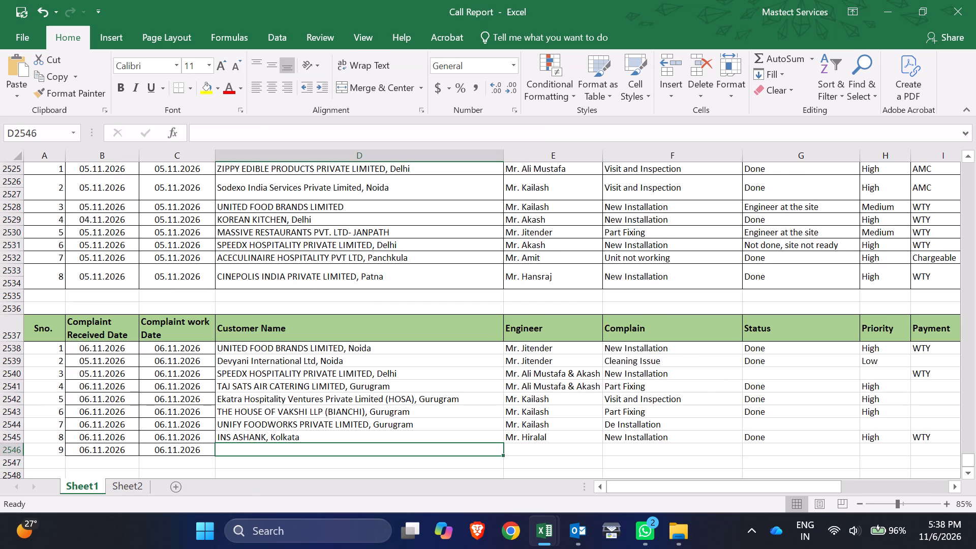
{"action": "key", "text": "alt+Tab"}
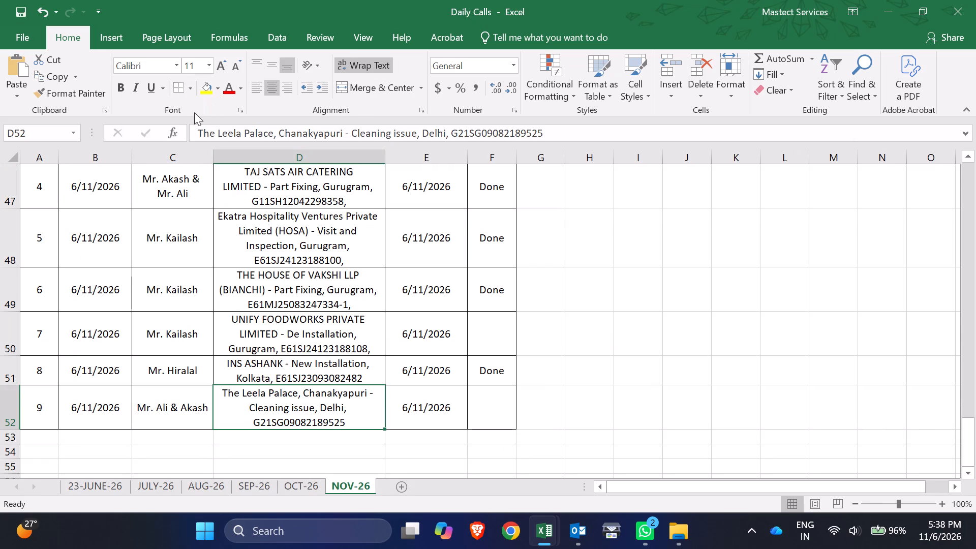
{"action": "left_click", "coordinate": [199, 130]}
{"action": "key", "text": "shift+Right"}
{"action": "key", "text": "shift+Right"}
{"action": "key", "text": "shift+Right"}
{"action": "key", "text": "shift+Right"}
{"action": "key", "text": "shift+Right"}
{"action": "key", "text": "shift+Right"}
{"action": "key", "text": "shift+Right"}
{"action": "key", "text": "shift+Right"}
{"action": "key", "text": "shift+Right"}
{"action": "key", "text": "shift+Right"}
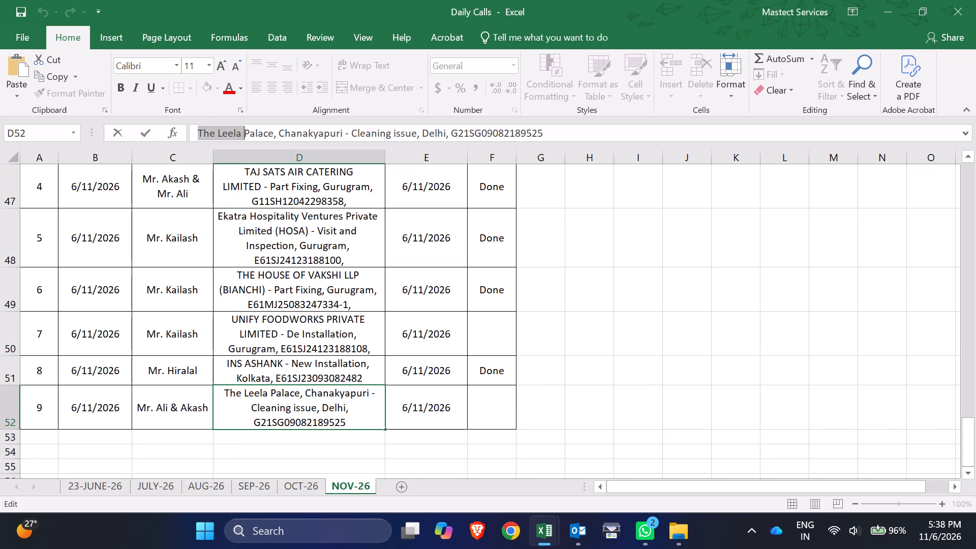
{"action": "key", "text": "shift+Right"}
{"action": "key", "text": "shift+Right"}
{"action": "key", "text": "shift+Right"}
{"action": "key", "text": "shift+Right"}
{"action": "key", "text": "shift+Right"}
{"action": "key", "text": "shift+Right"}
{"action": "key", "text": "shift+Right"}
{"action": "key", "text": "shift+Right"}
{"action": "key", "text": "shift+Right"}
{"action": "key", "text": "shift+Right"}
{"action": "key", "text": "shift+Right"}
{"action": "key", "text": "shift+Right"}
{"action": "key", "text": "shift+Right"}
{"action": "key", "text": "shift+Right"}
{"action": "key", "text": "shift+Right"}
{"action": "key", "text": "shift+Right"}
{"action": "key", "text": "shift+Right"}
{"action": "key", "text": "shift+Right"}
{"action": "key", "text": "shift+Right"}
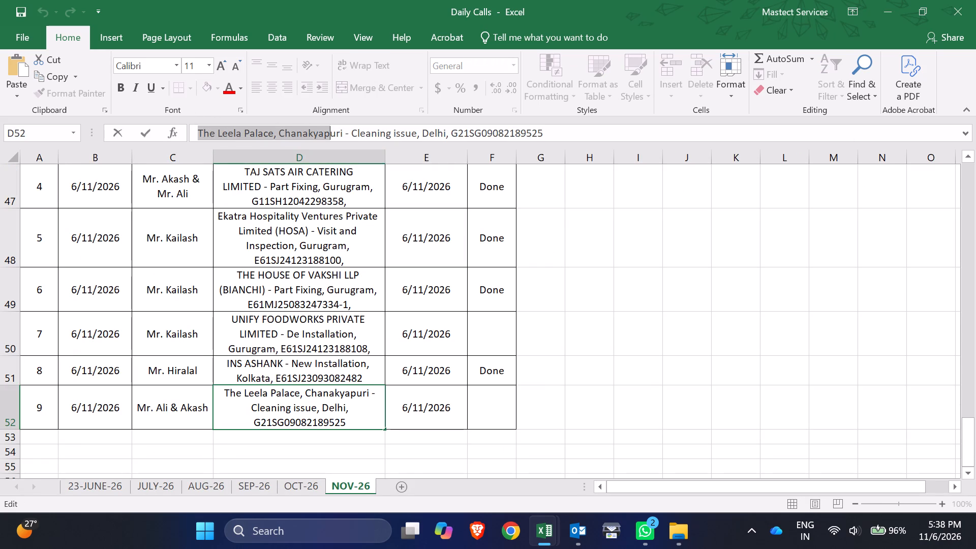
Finish copying The Leela Palace, Chanakyapuri from the ninth call in Daily Calls and enter it as entry 9's Customer Name in Call Report.
{"action": "key", "text": "shift+Right"}
{"action": "key", "text": "ctrl+c"}
{"action": "key", "text": "alt+Tab"}
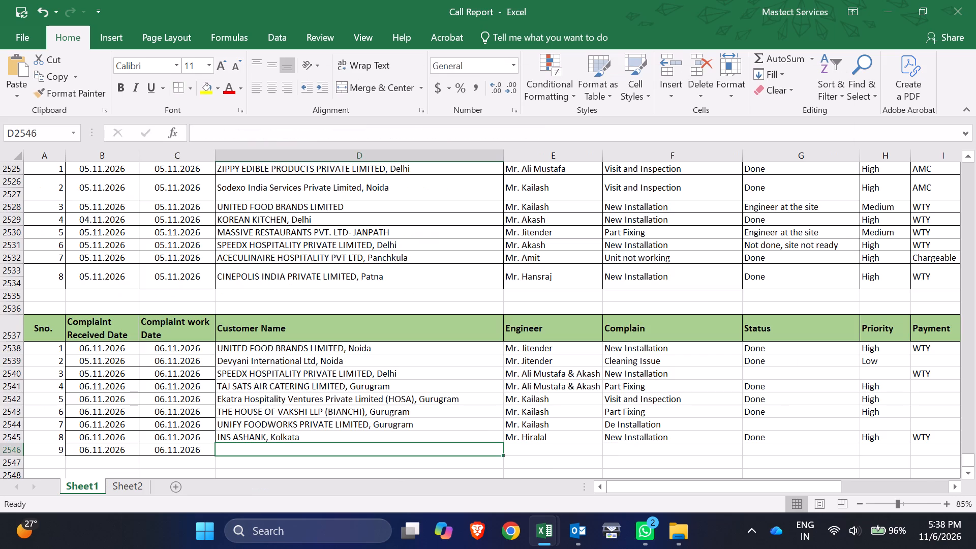
{"action": "key", "text": "ctrl+v"}
{"action": "key", "text": "Return"}
Fill entry 9's Engineer with the same two engineers as entry 4, TAJ SATS AIR CATERING LIMITED, and save Call Report.
{"action": "key", "text": "Up"}
{"action": "key", "text": "Right"}
{"action": "key", "text": "alt+Tab"}
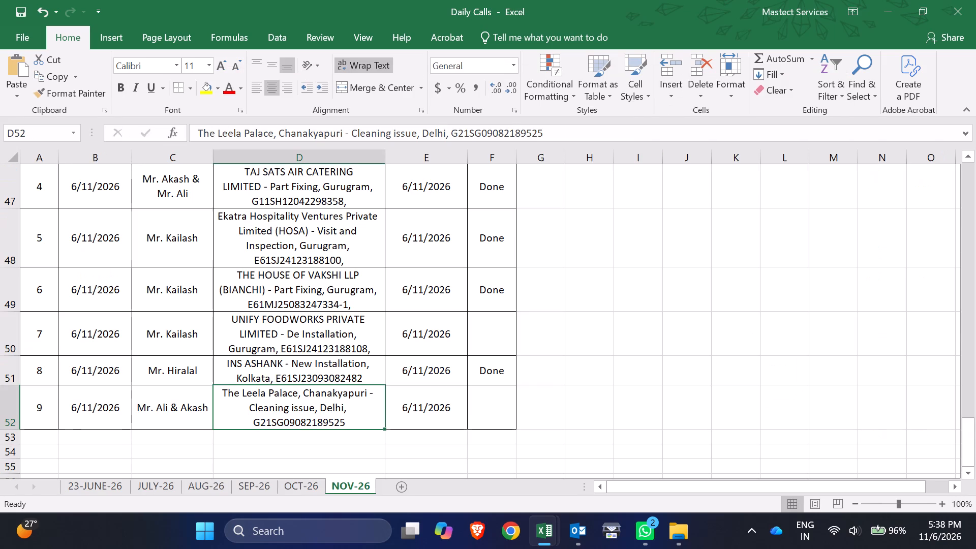
{"action": "key", "text": "alt+Tab"}
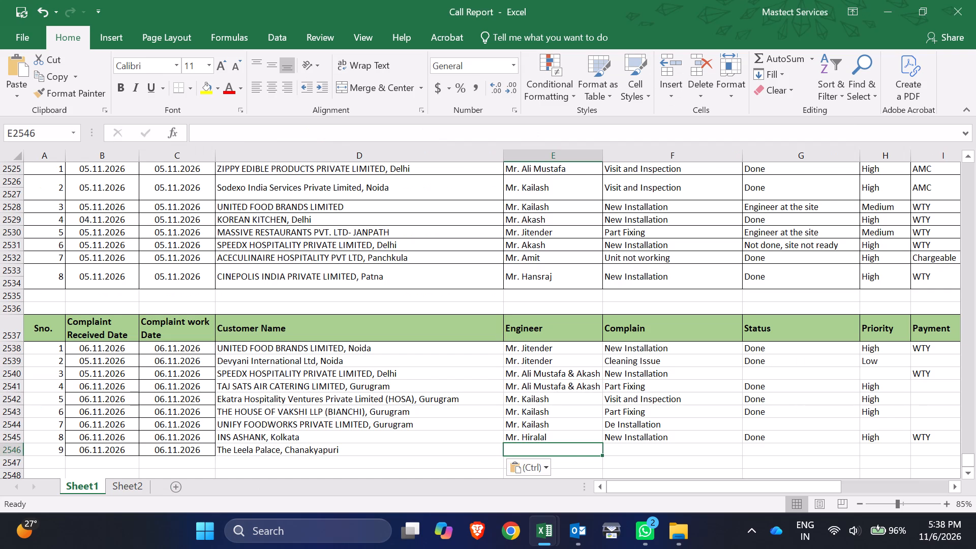
{"action": "key", "text": "Up"}
{"action": "key", "text": "Up"}
{"action": "key", "text": "Up"}
{"action": "key", "text": "Up"}
{"action": "key", "text": "Up"}
{"action": "key", "text": "Up"}
{"action": "key", "text": "Down"}
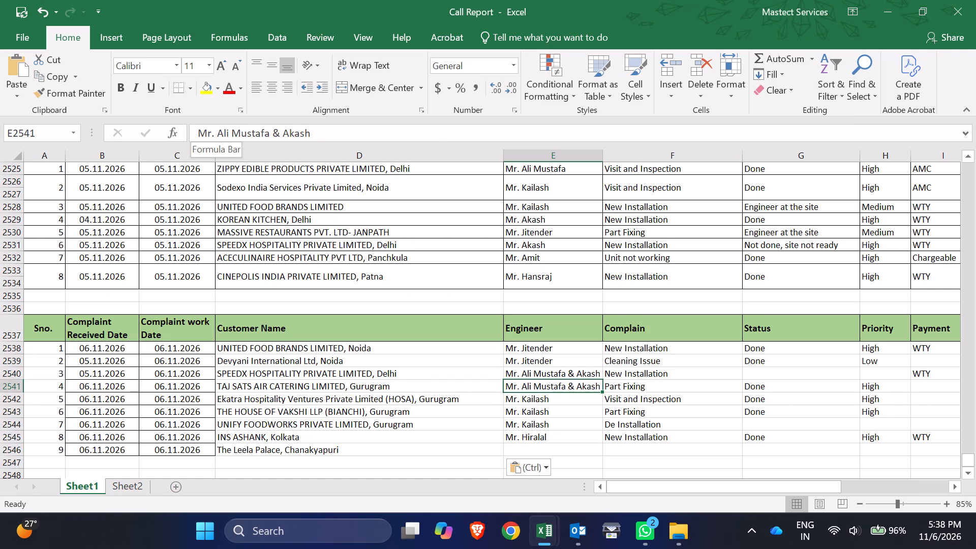
{"action": "key", "text": "ctrl+c"}
{"action": "key", "text": "Down"}
{"action": "key", "text": "Down"}
{"action": "key", "text": "Down"}
{"action": "key", "text": "Down"}
{"action": "key", "text": "Down"}
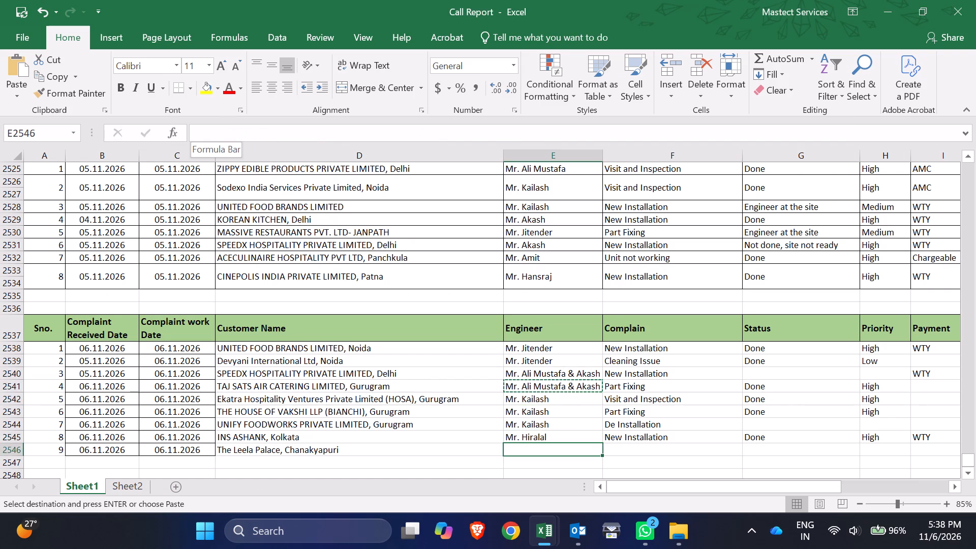
{"action": "key", "text": "ctrl+v"}
{"action": "key", "text": "ctrl+s"}
{"action": "key", "text": "Return"}
Enter Cleaning Issue as entry 9's Complain, following the ninth call in Daily Calls.
{"action": "key", "text": "Up"}
{"action": "key", "text": "Right"}
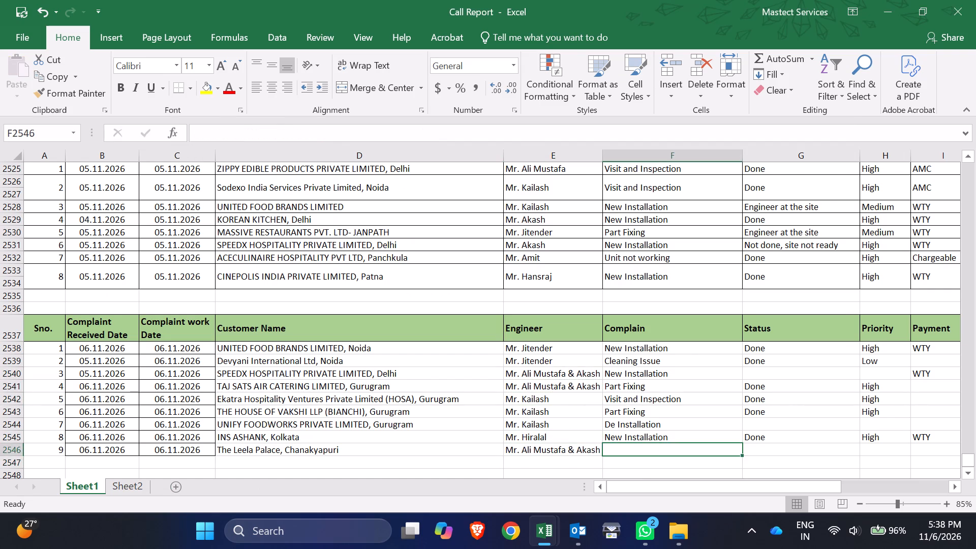
{"action": "key", "text": "alt+Tab"}
{"action": "key", "text": "alt+Tab"}
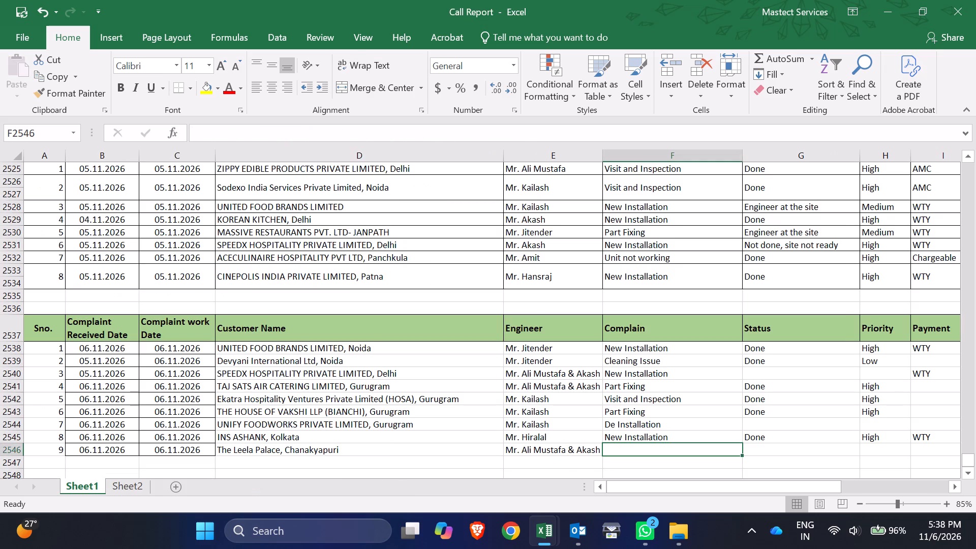
{"action": "key", "text": "alt+Tab"}
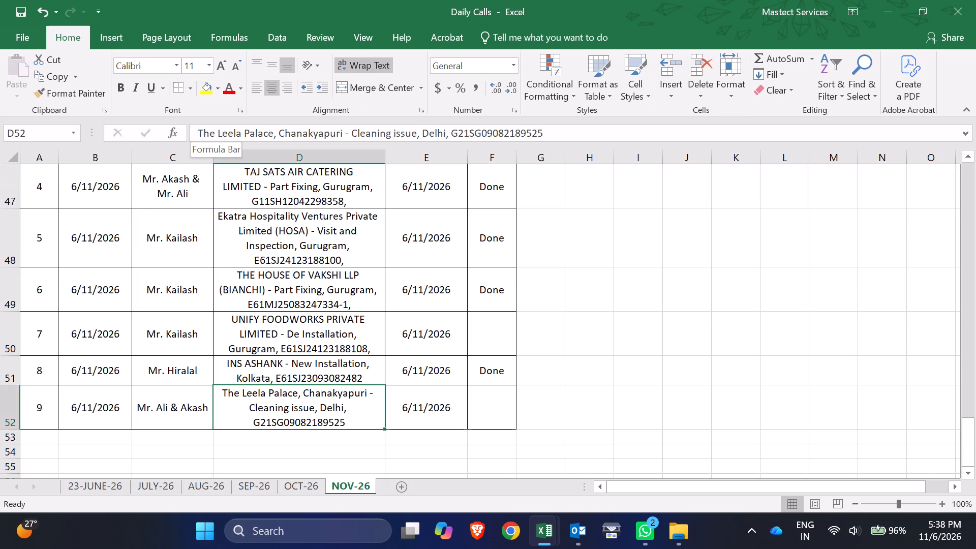
{"action": "key", "text": "alt+Tab"}
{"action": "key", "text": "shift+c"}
{"action": "key", "text": "Return"}
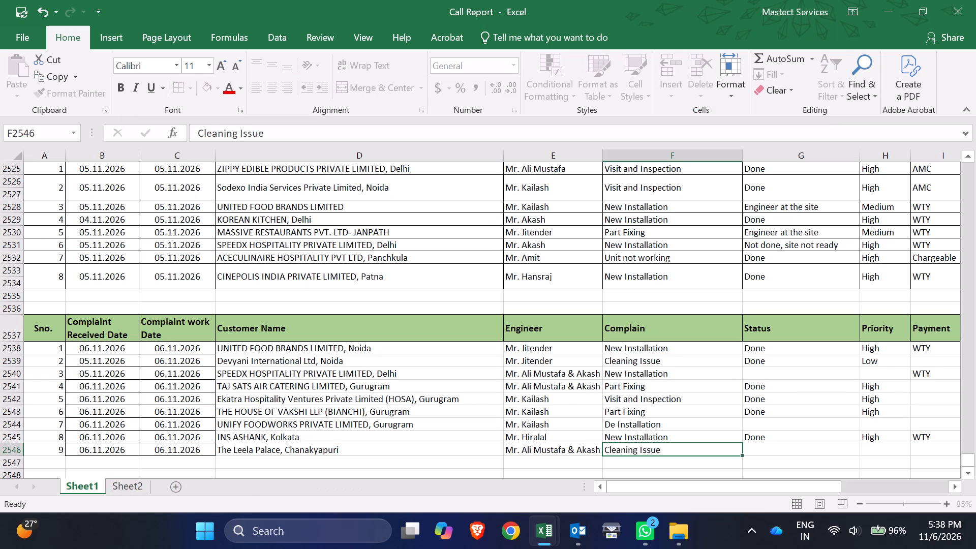
{"action": "key", "text": "Up"}
{"action": "key", "text": "Right"}
{"action": "key", "text": "alt+Tab"}
{"action": "key", "text": "alt+Tab"}
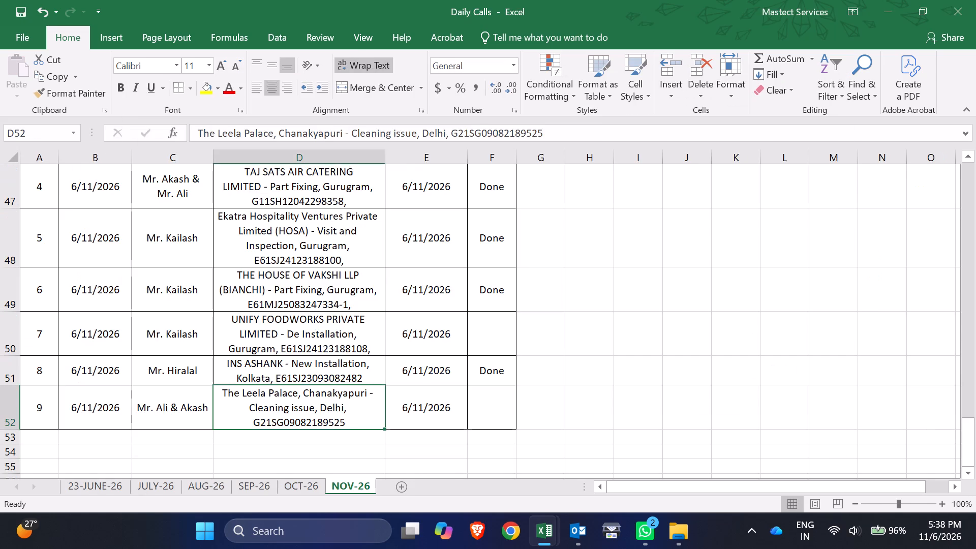
{"action": "key", "text": "Right"}
{"action": "key", "text": "Right"}
{"action": "key", "text": "alt+Tab"}
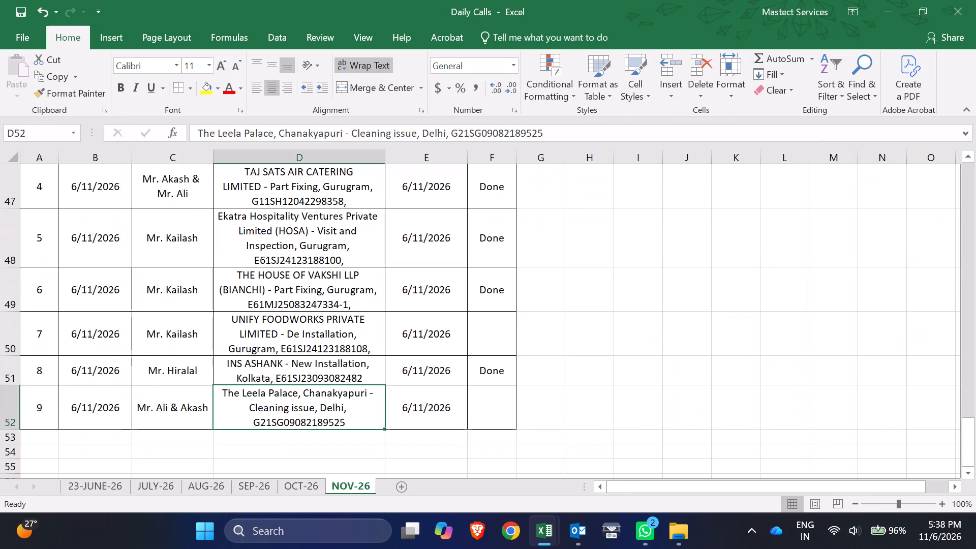
{"action": "key", "text": "alt+Tab"}
{"action": "key", "text": "Right"}
{"action": "key", "text": "alt+Tab"}
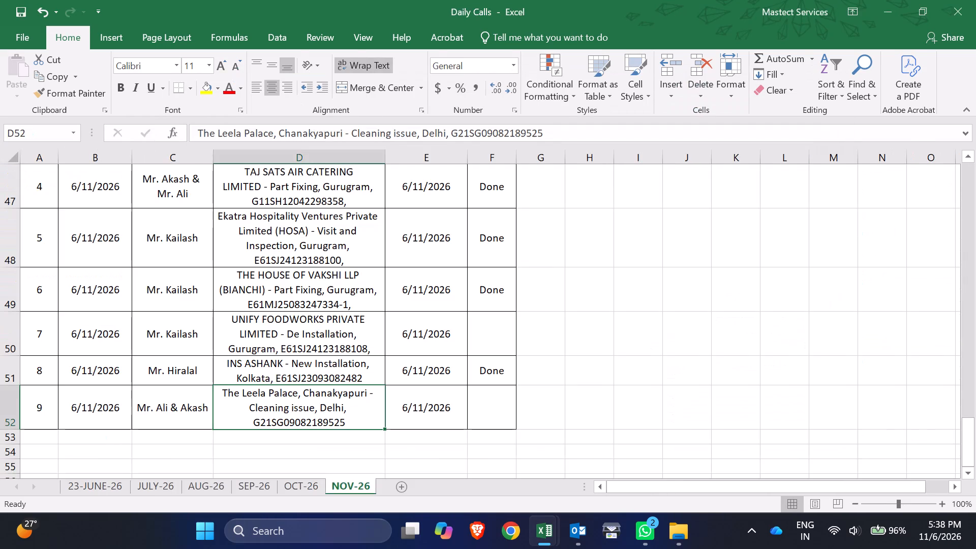
{"action": "triple_click", "coordinate": [280, 423]}
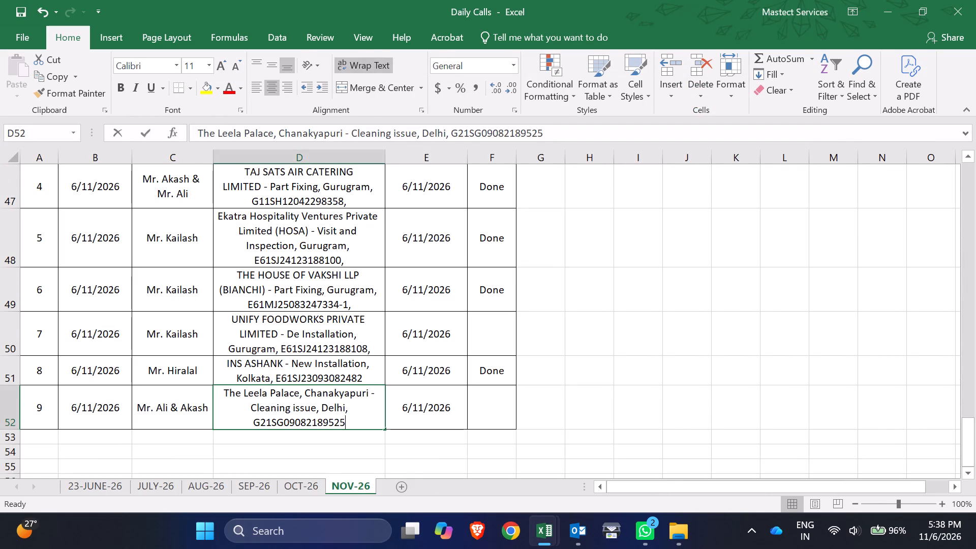
{"action": "left_click", "coordinate": [280, 423]}
{"action": "key", "text": "ctrl+c"}
{"action": "key", "text": "alt+Tab"}
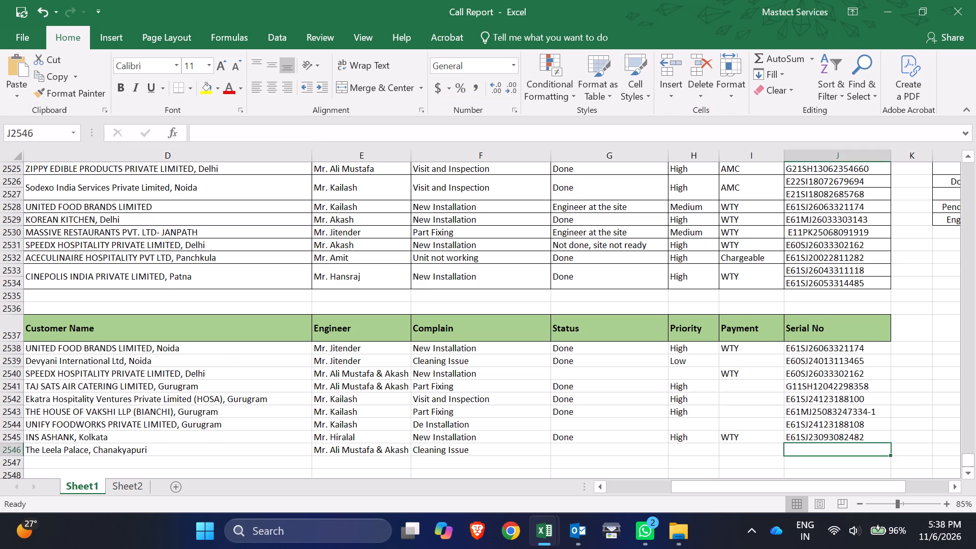
{"action": "key", "text": "ctrl+v"}
{"action": "key", "text": "Return"}
{"action": "key", "text": "ctrl+s"}
Apply All Borders to entries 1 to 9 of the 06.11.2026 section, from Sno. through Serial No, and save Call Report.
{"action": "scroll", "coordinate": [280, 423], "scroll_direction": "right", "scroll_amount": 6}
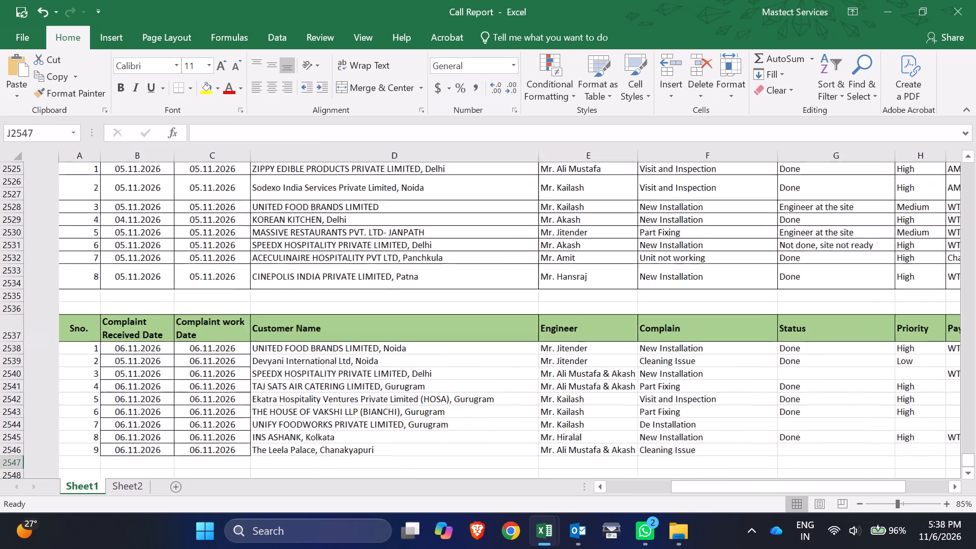
{"action": "left_click", "coordinate": [62, 349]}
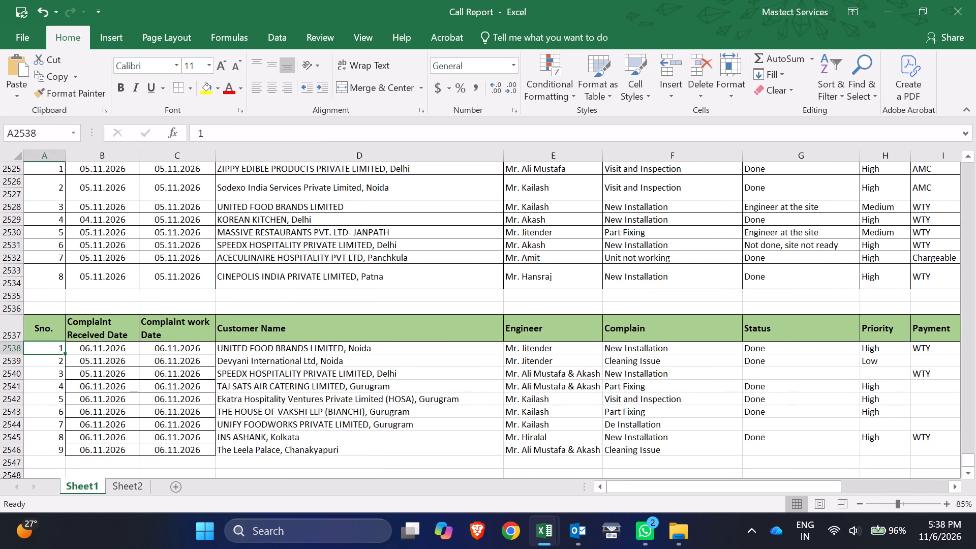
{"action": "key", "text": "ctrl+shift+Down"}
{"action": "key", "text": "ctrl+shift+Right"}
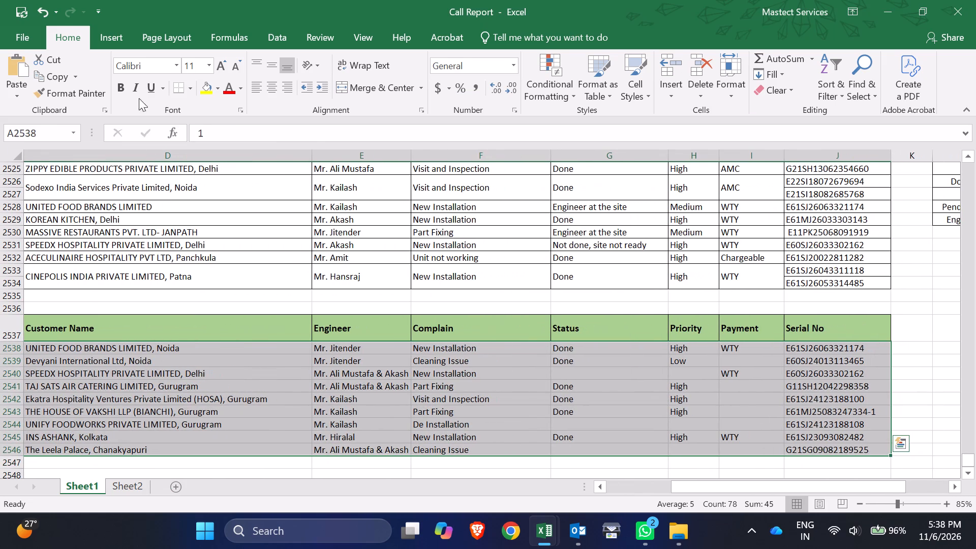
{"action": "left_click", "coordinate": [192, 84]}
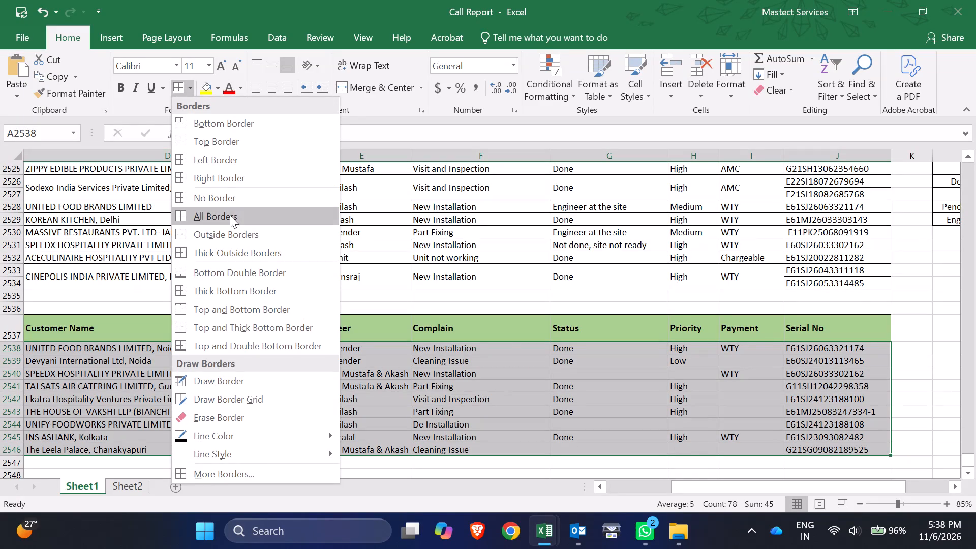
{"action": "left_click", "coordinate": [230, 215]}
{"action": "scroll", "coordinate": [293, 406], "scroll_direction": "right", "scroll_amount": 2}
{"action": "key", "text": "ctrl+s"}
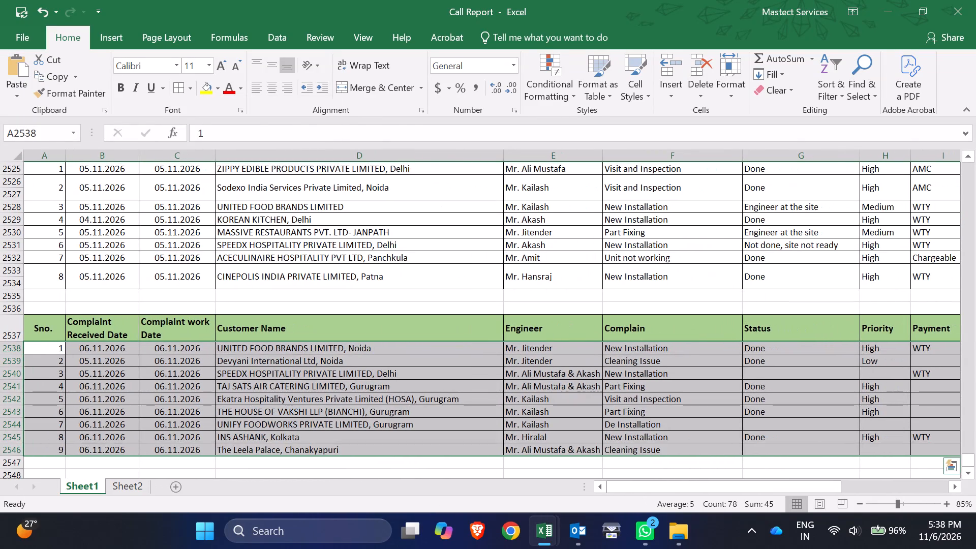
{"action": "left_click", "coordinate": [293, 406]}
Return to the NOV-26 sheet of the Daily Calls workbook.
{"action": "key", "text": "alt+Tab"}
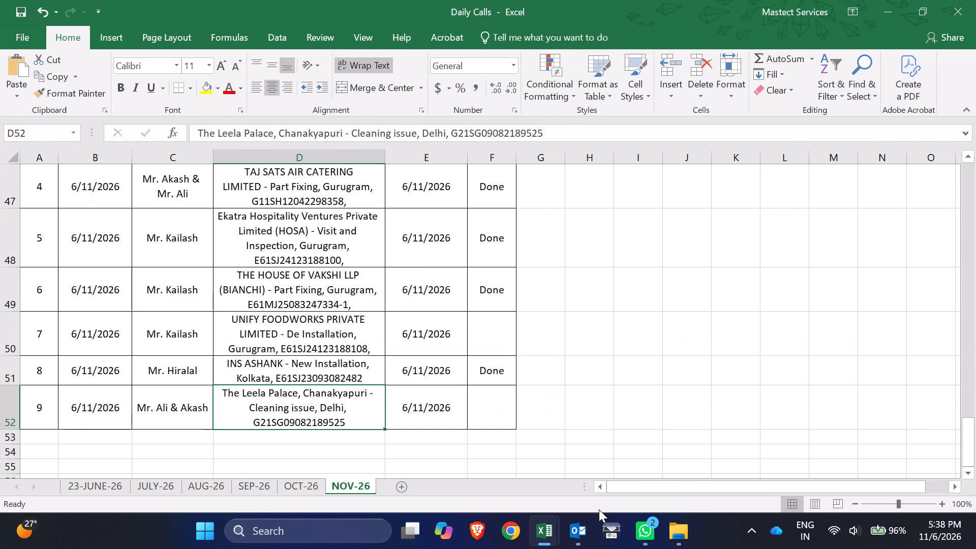